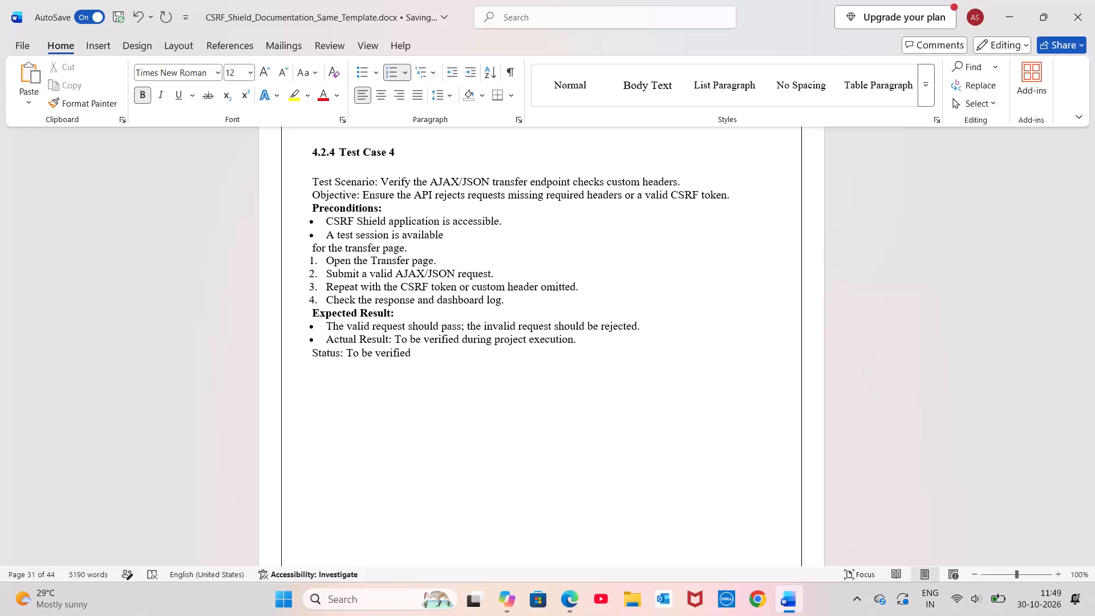
Leave one unnumbered blank line between the 4.2.4 Test Case 4 heading and its Test Scenario line.
key(BackSpace)
key(BackSpace)
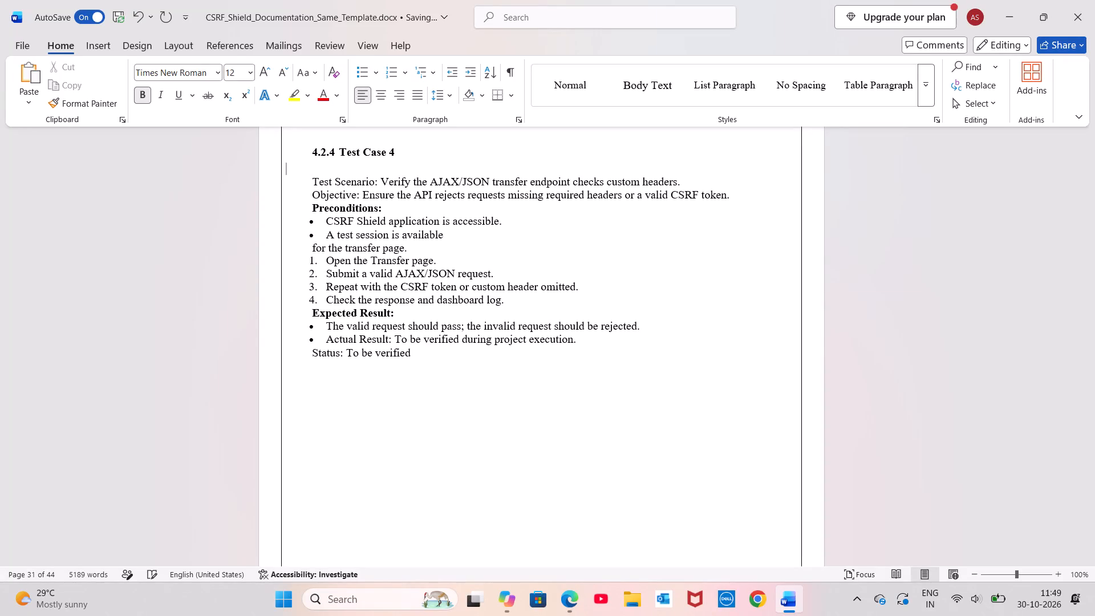
key(BackSpace)
scroll(820, 274, up, 3)
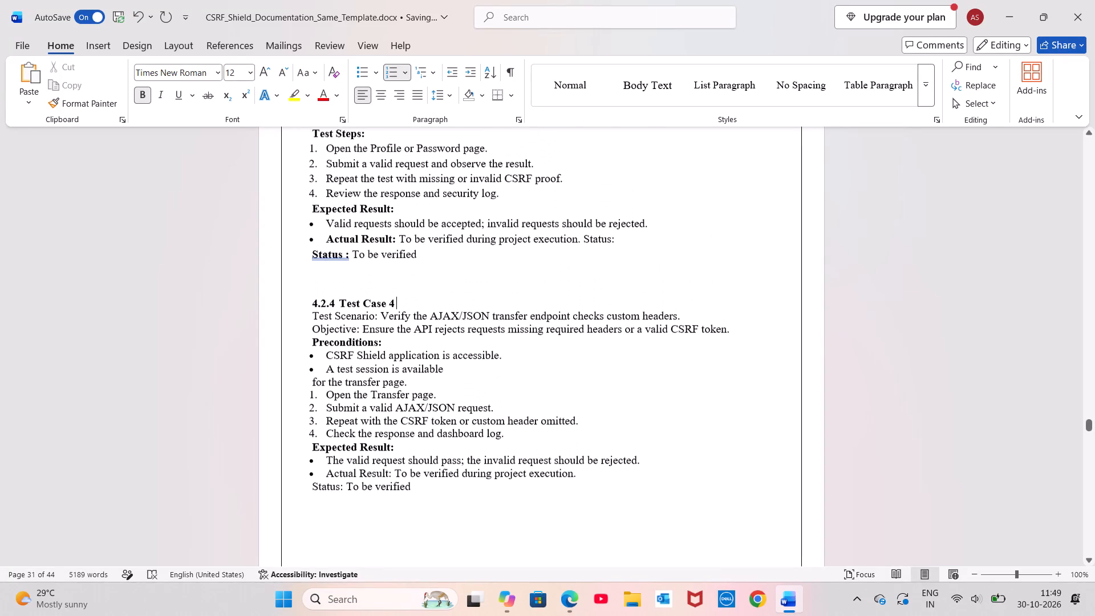
scroll(820, 274, up, 1)
key(Return)
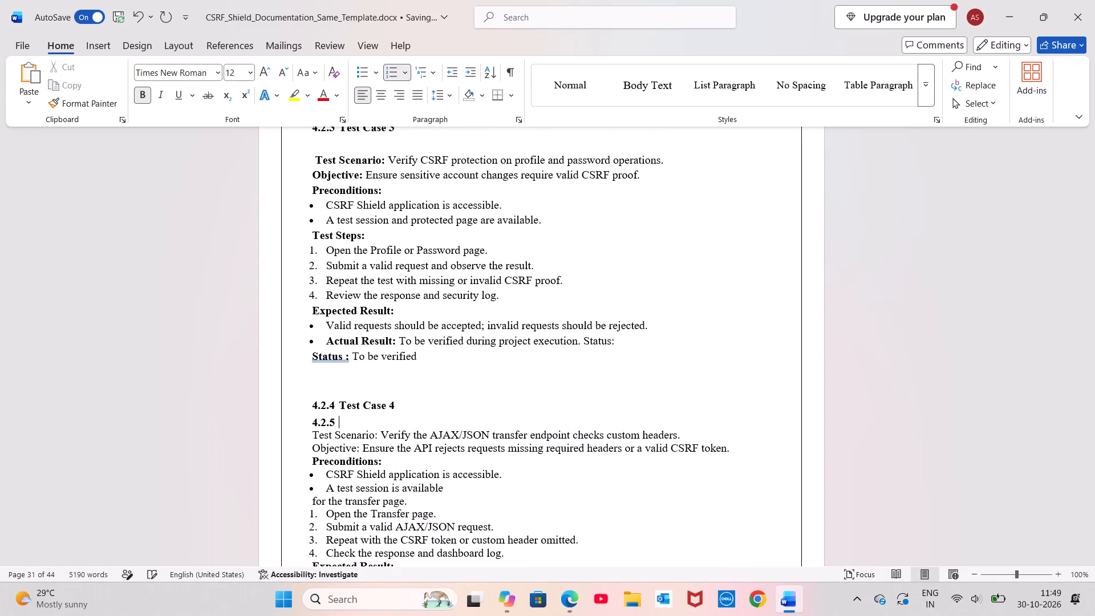
key(BackSpace)
scroll(820, 274, up, 1)
scroll(820, 274, right, 1)
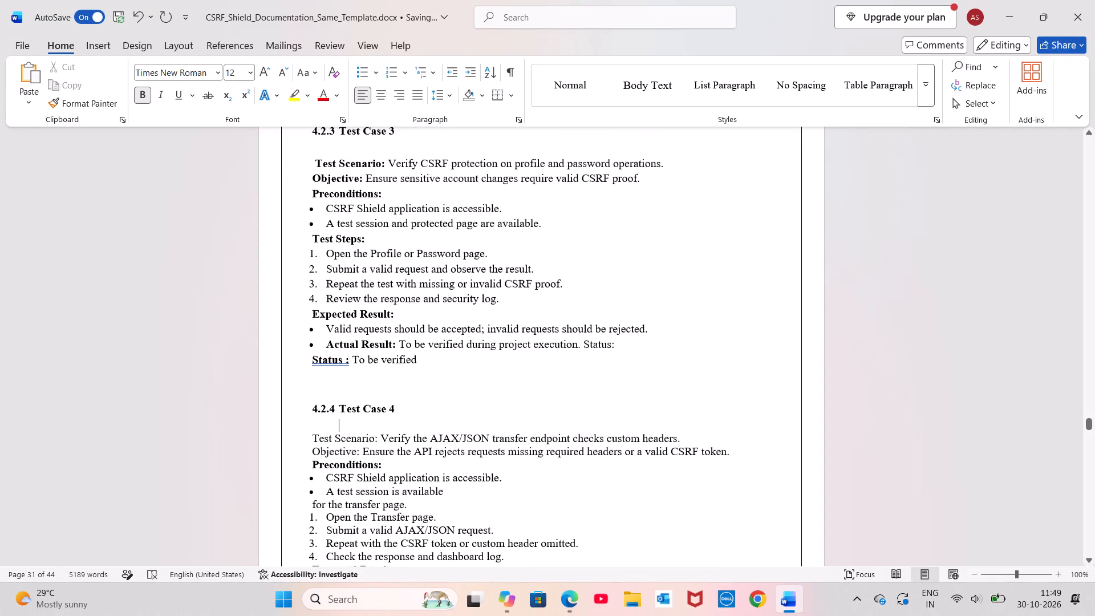
scroll(820, 274, right, 1)
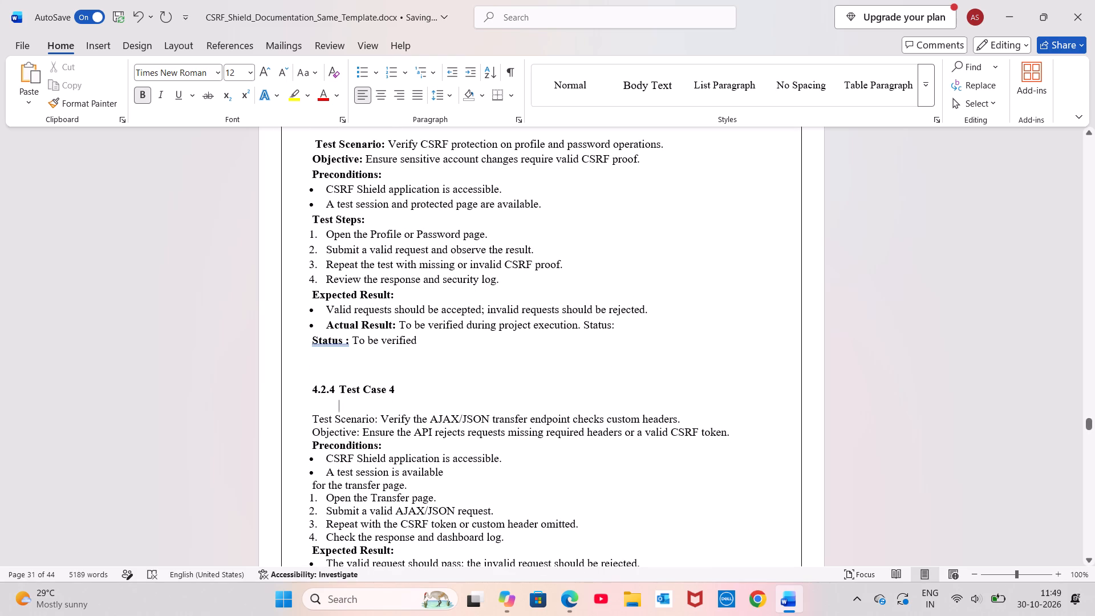
Bold the labels Test Scenario:, Objective:, Status: and Actual Result: in section 4.2.4 Test Case 4.
drag(311, 418, 383, 420)
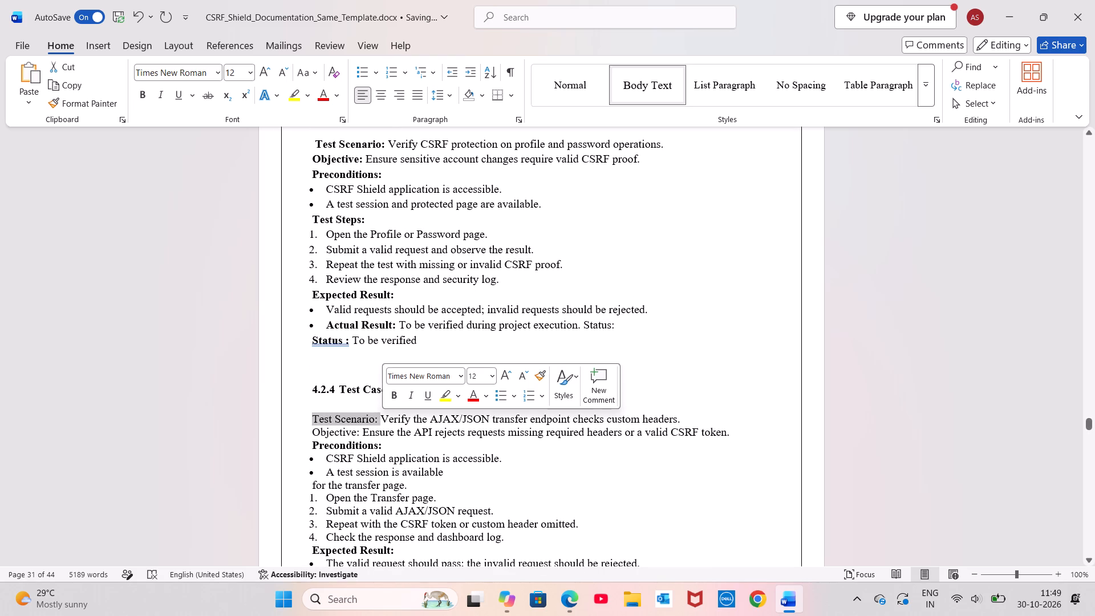
click(391, 392)
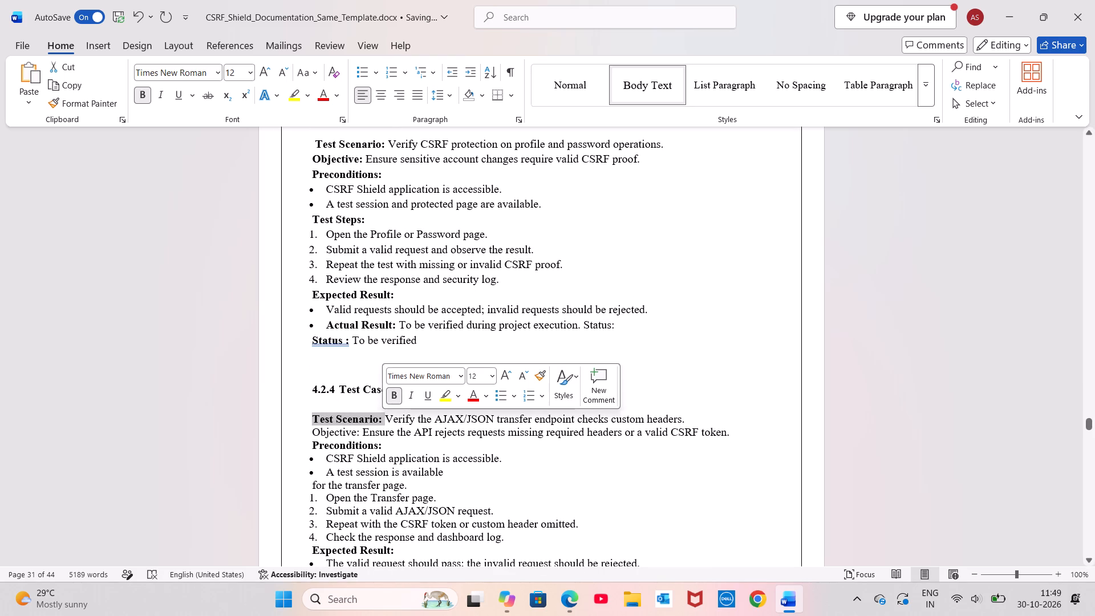
drag(315, 432, 360, 436)
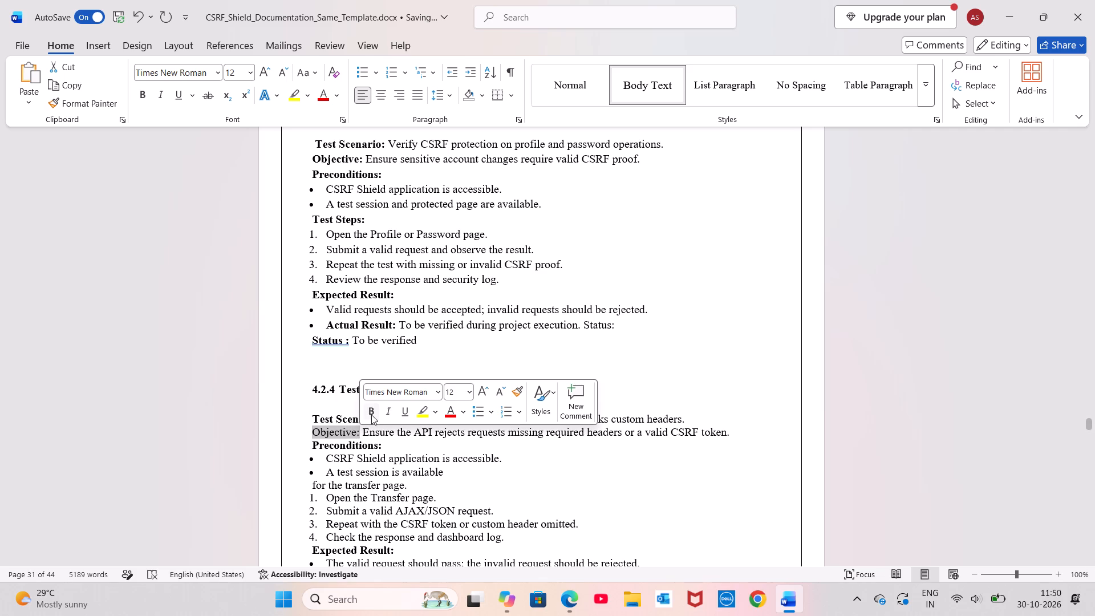
click(368, 414)
click(467, 499)
scroll(467, 499, down, 1)
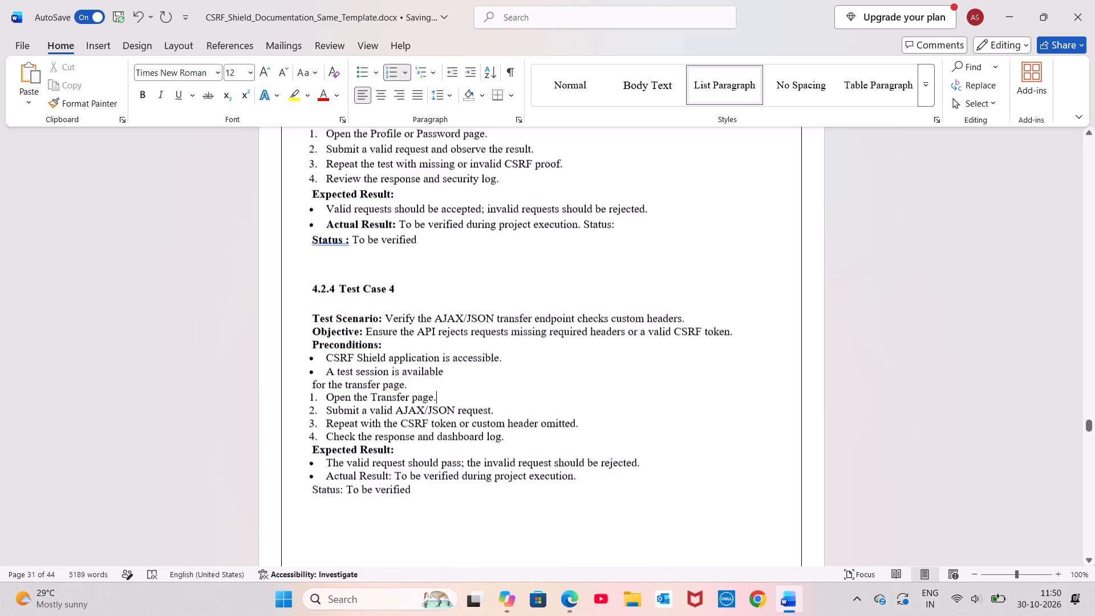
scroll(467, 499, down, 1)
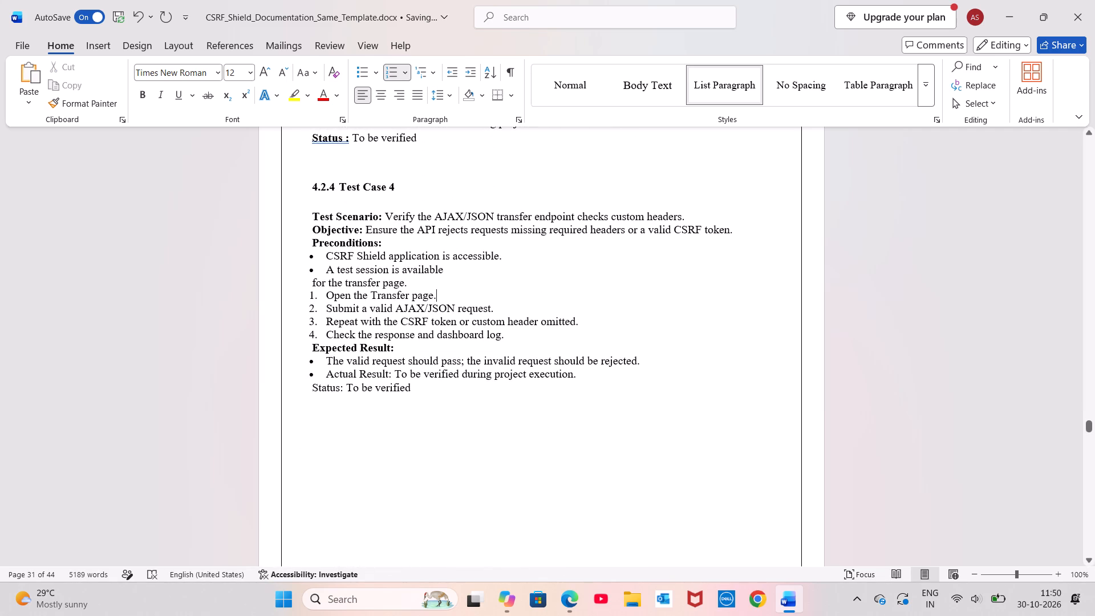
drag(306, 386, 346, 390)
click(356, 362)
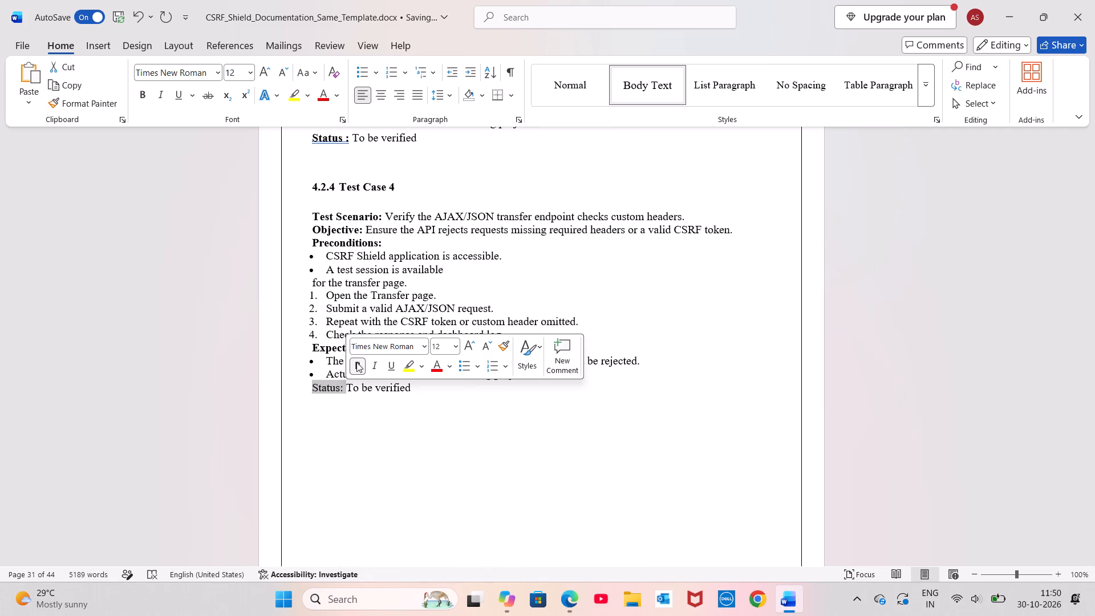
click(319, 431)
drag(325, 374, 362, 374)
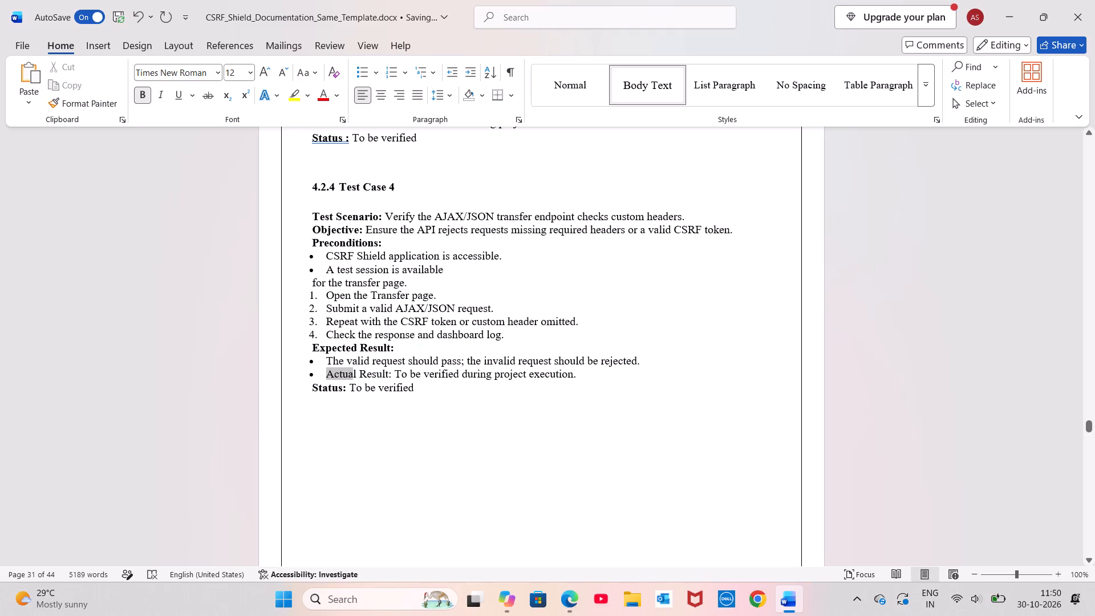
drag(362, 374, 392, 376)
click(401, 352)
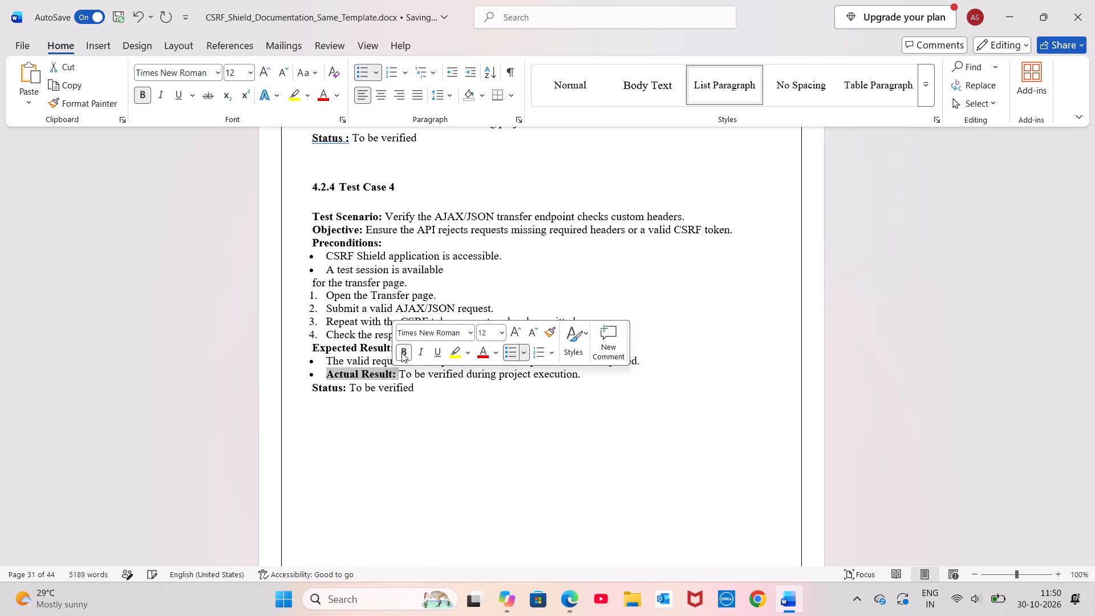
click(471, 475)
Split the Chapter 5 title so that RESULTS sits on its own line below CHAPTER 5.
scroll(471, 475, down, 2)
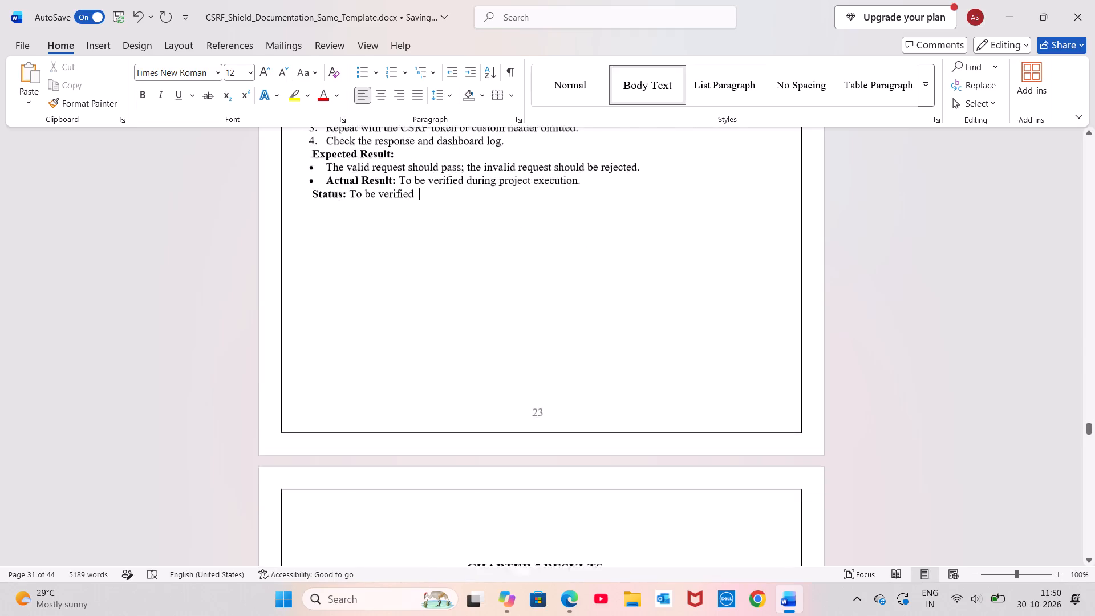
scroll(471, 475, down, 2)
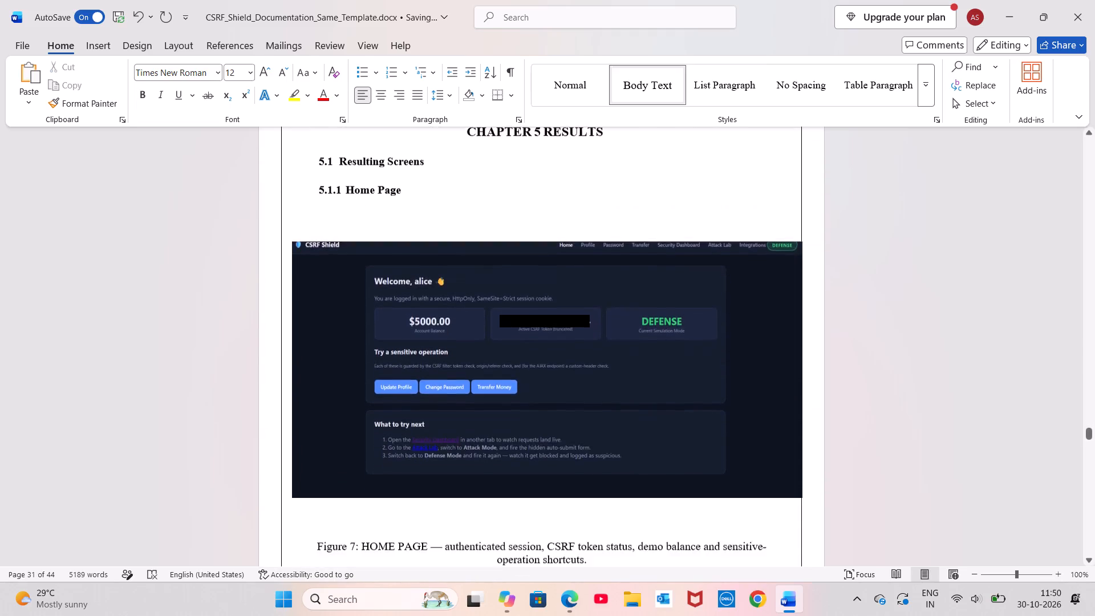
scroll(471, 475, up, 1)
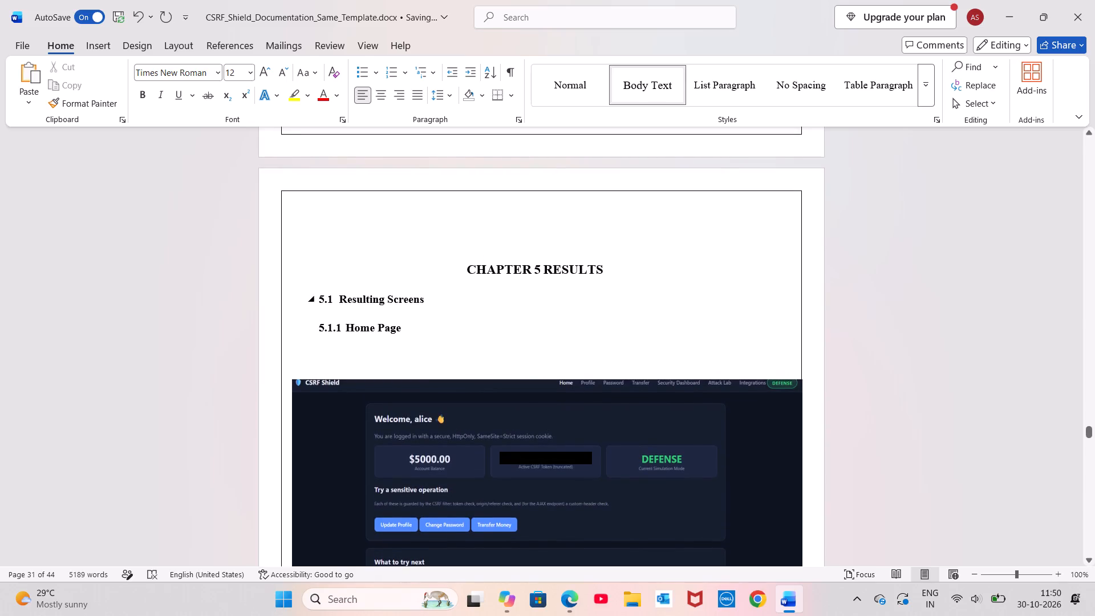
click(542, 271)
key(Return)
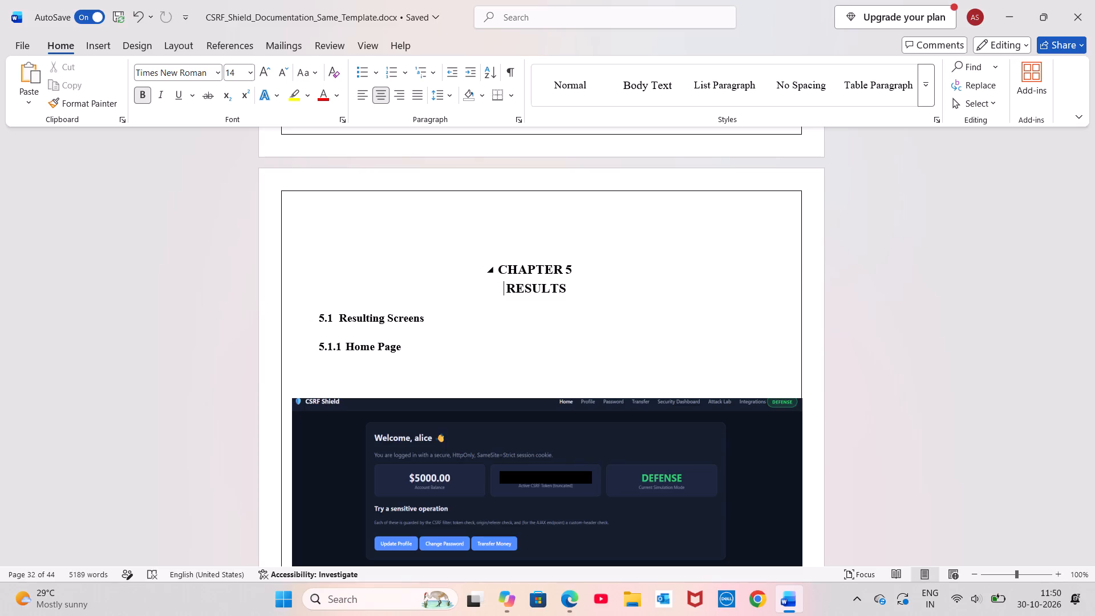
Bold the text of the 5.1.2 Profile Page heading.
scroll(542, 271, down, 1)
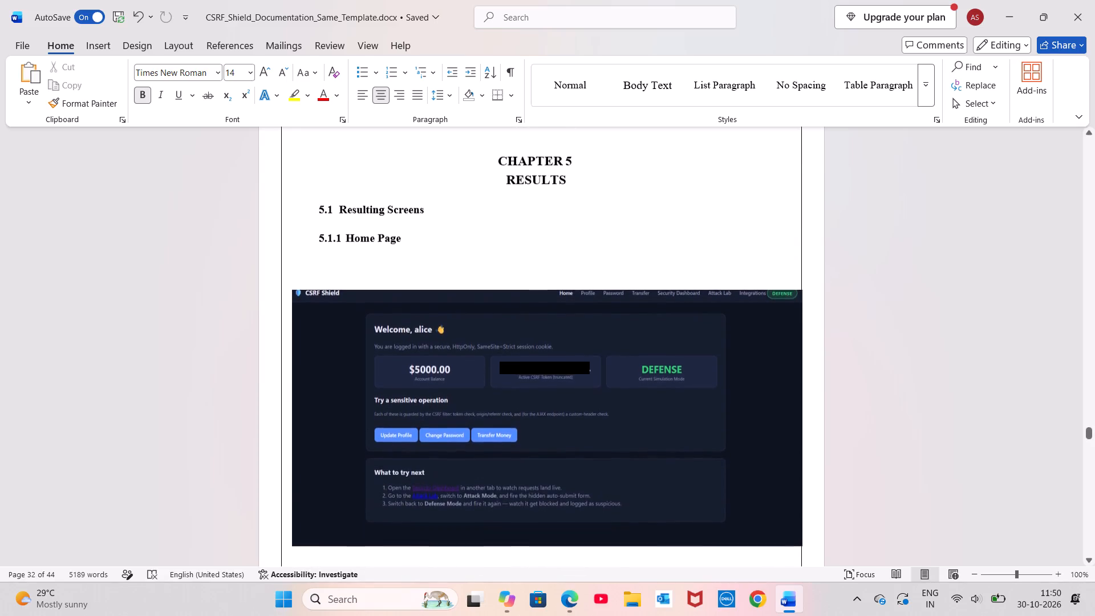
scroll(542, 271, down, 2)
scroll(542, 271, up, 1)
scroll(542, 271, down, 2)
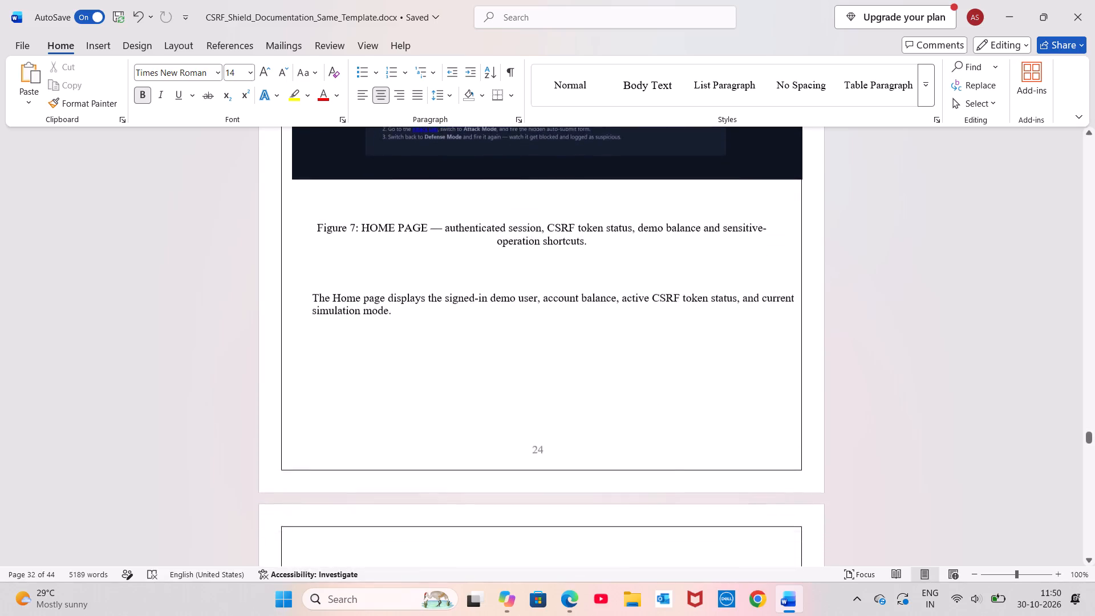
scroll(542, 271, down, 1)
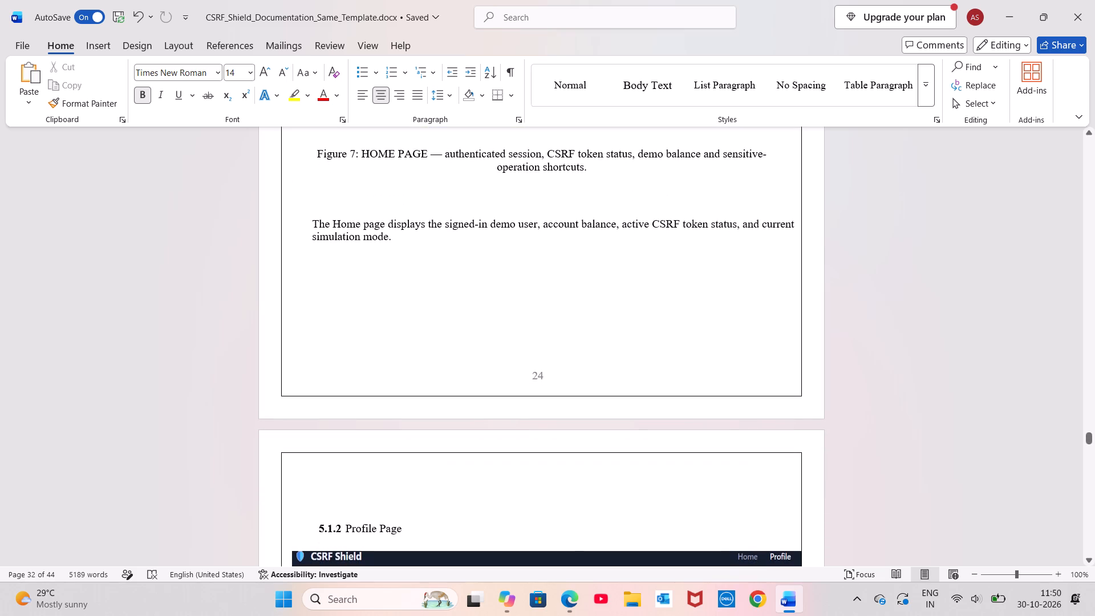
scroll(542, 271, down, 2)
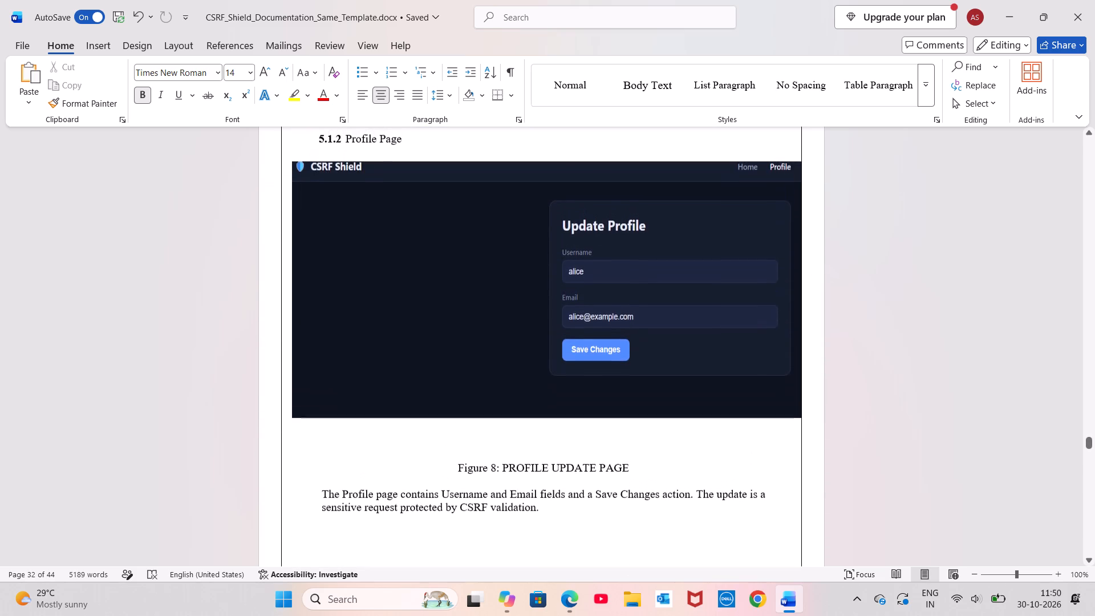
scroll(542, 271, up, 2)
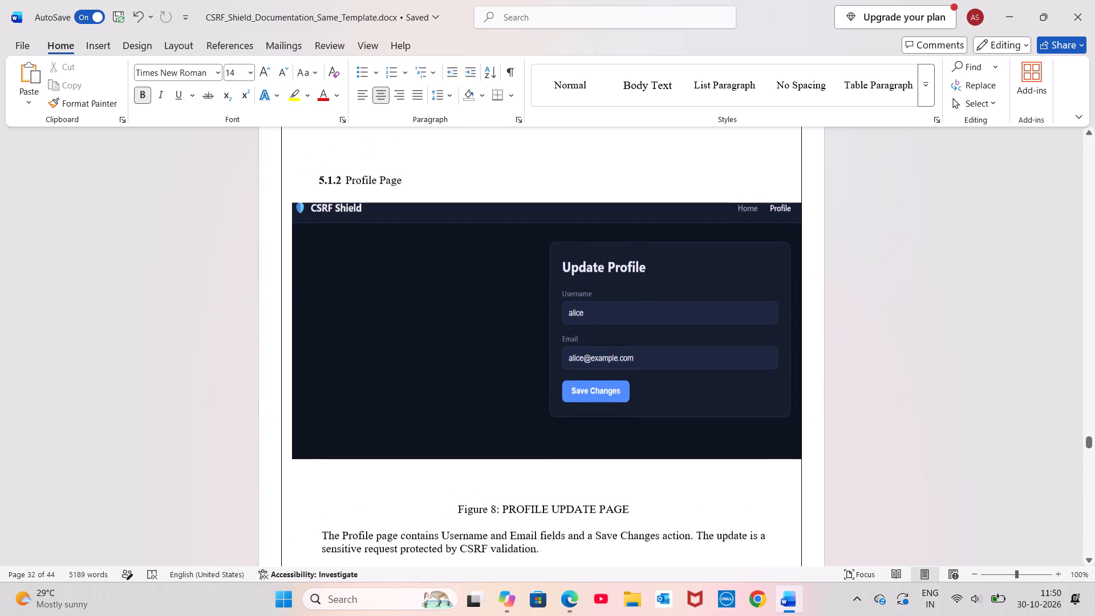
drag(346, 188, 409, 189)
click(425, 164)
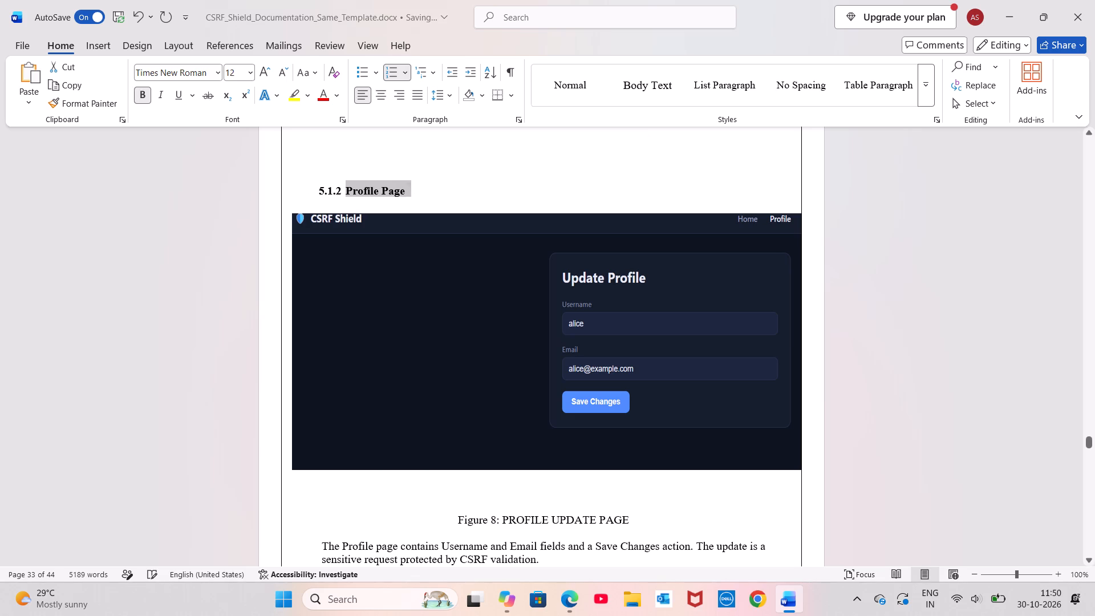
click(446, 203)
Bold the text of the 5.1.5 Security Dashboard heading and add an unnumbered blank line between it and the screenshot.
scroll(446, 203, up, 4)
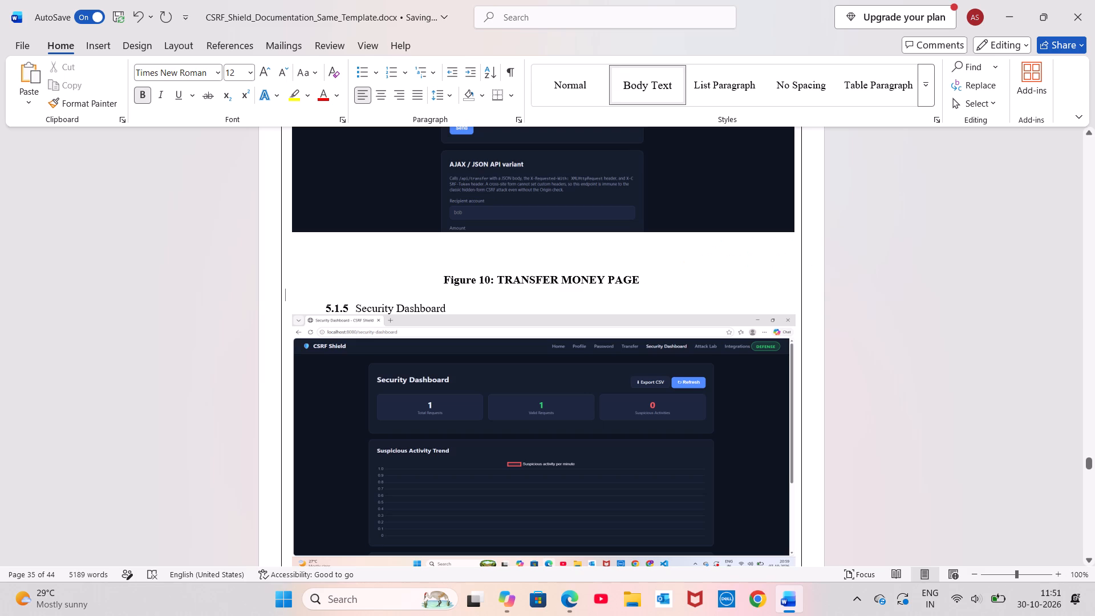
click(642, 281)
scroll(642, 281, down, 1)
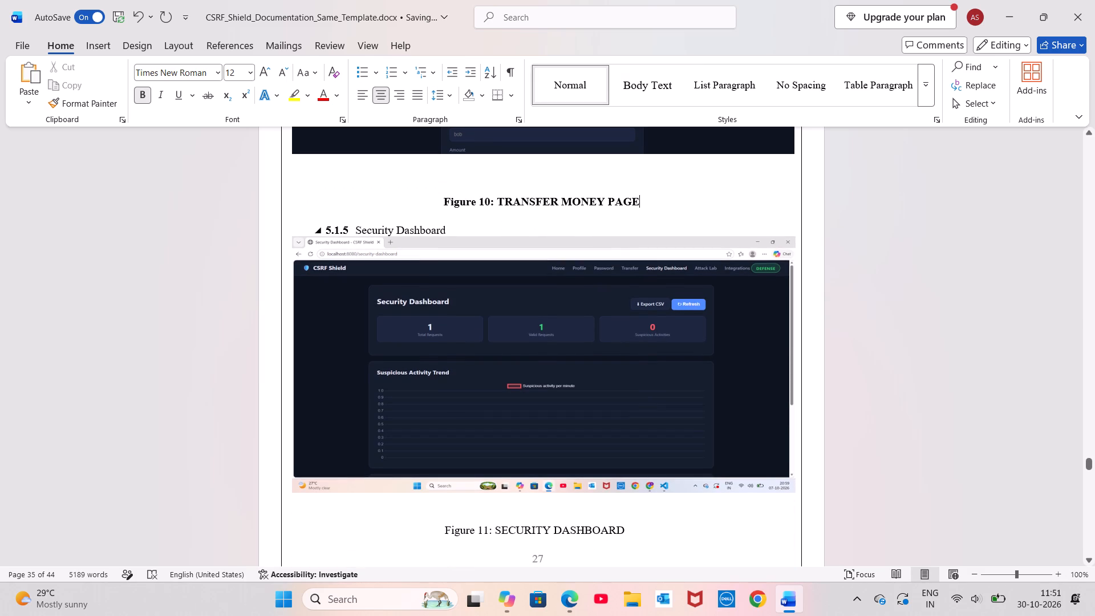
drag(357, 232, 426, 232)
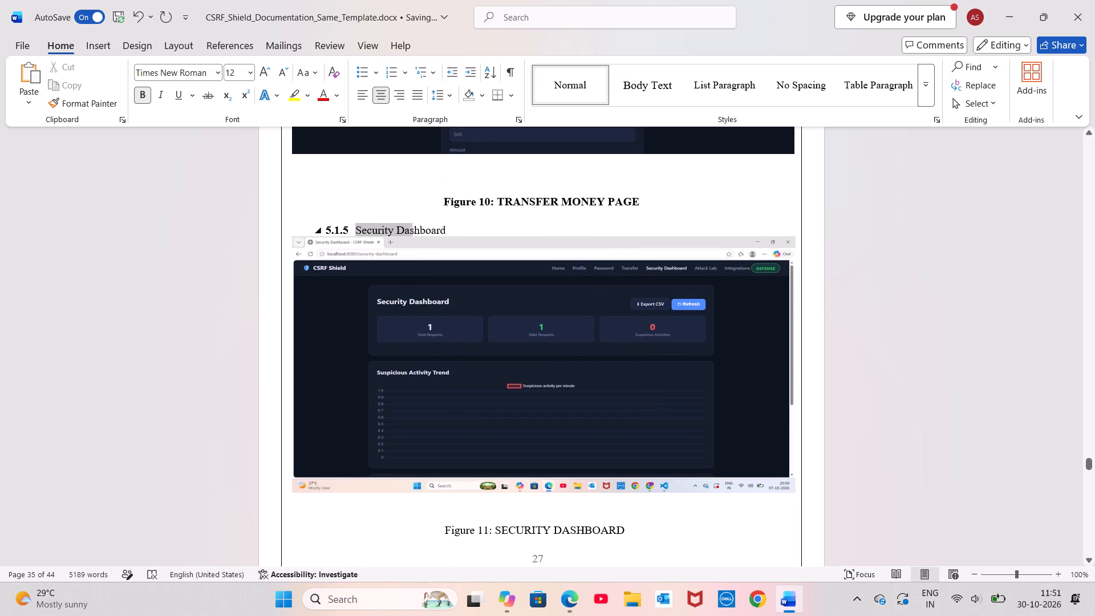
drag(426, 232, 448, 232)
click(460, 208)
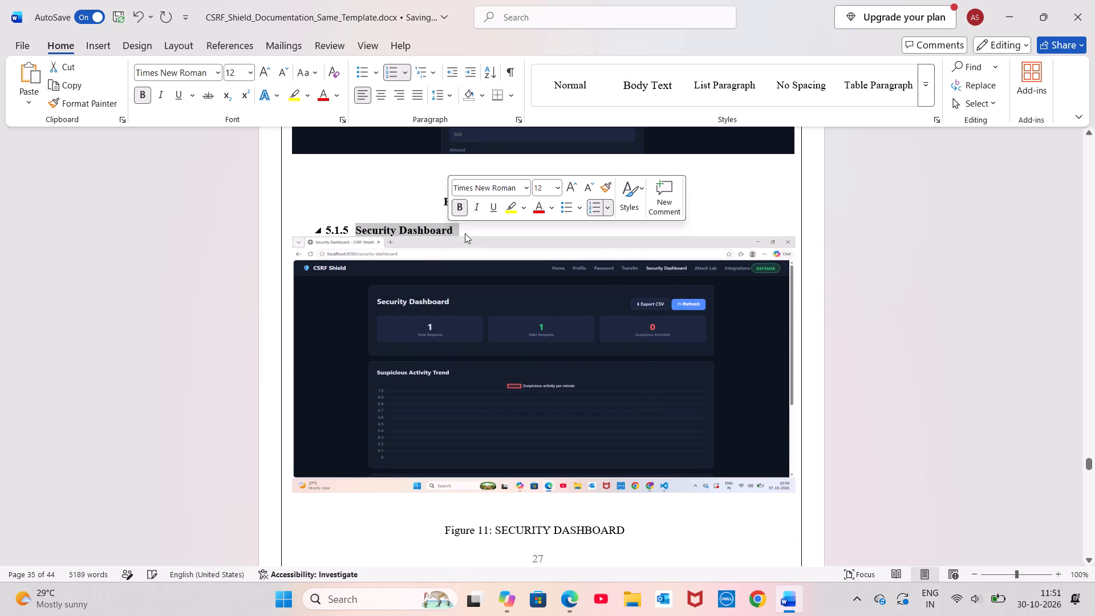
click(464, 226)
key(Return)
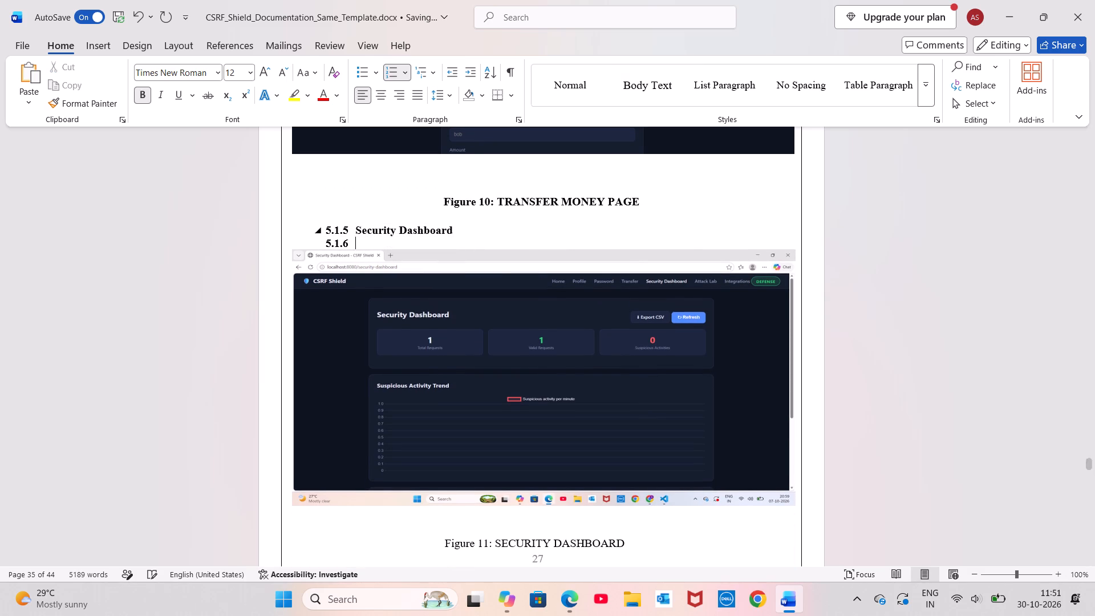
key(BackSpace)
Bold the Figure 11: SECURITY DASHBOARD caption.
scroll(468, 229, down, 1)
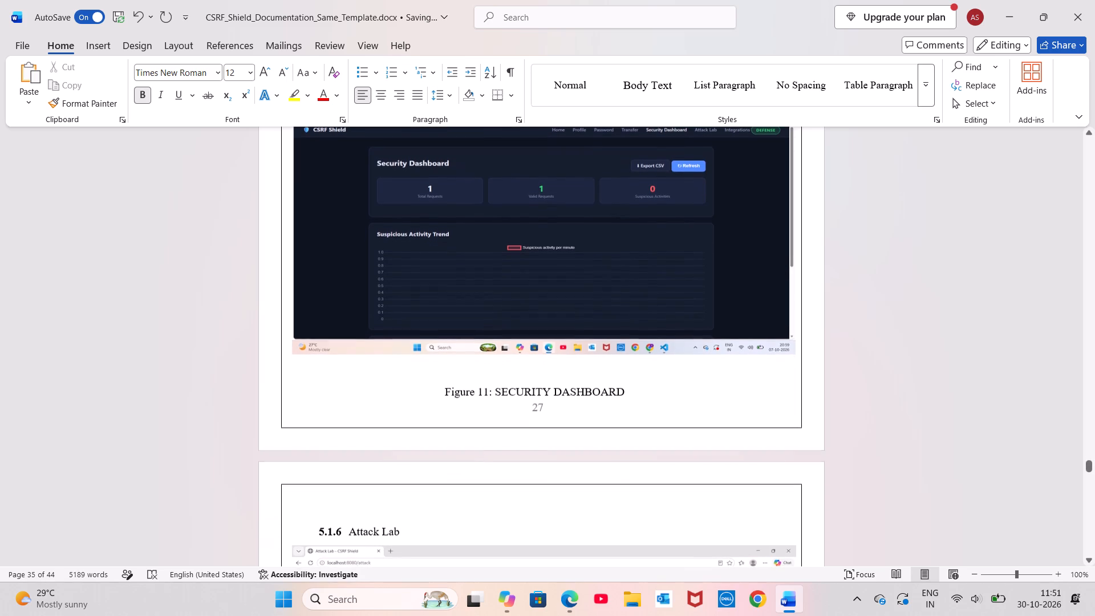
drag(445, 390, 662, 384)
click(675, 359)
Bold the text of the 5.1.6 Attack Lab heading and the Figure 12: ATTACK LAB caption.
scroll(607, 432, down, 2)
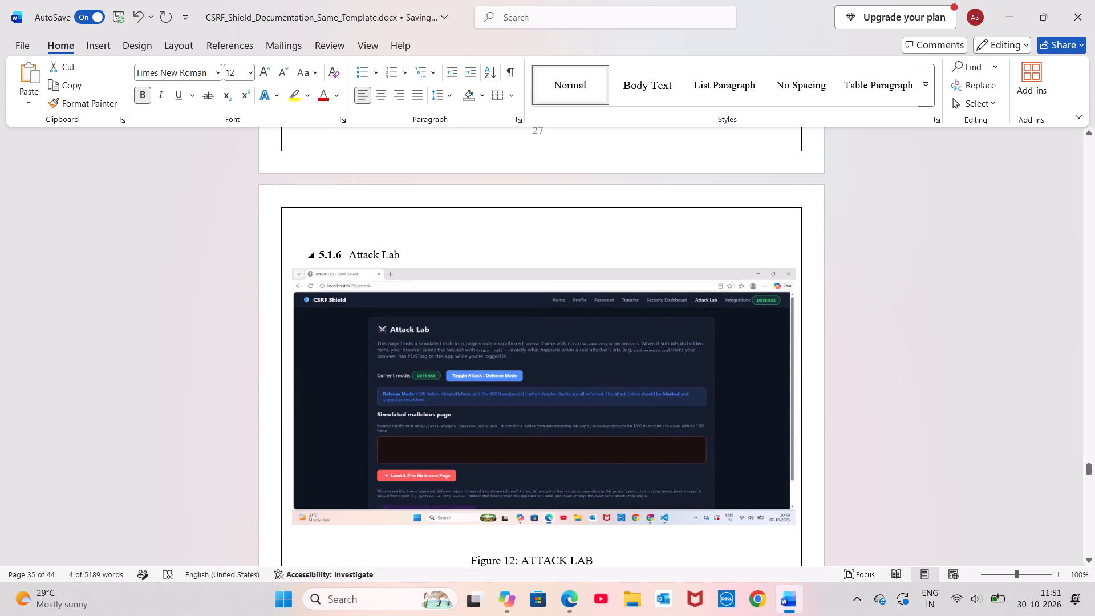
drag(345, 259, 425, 249)
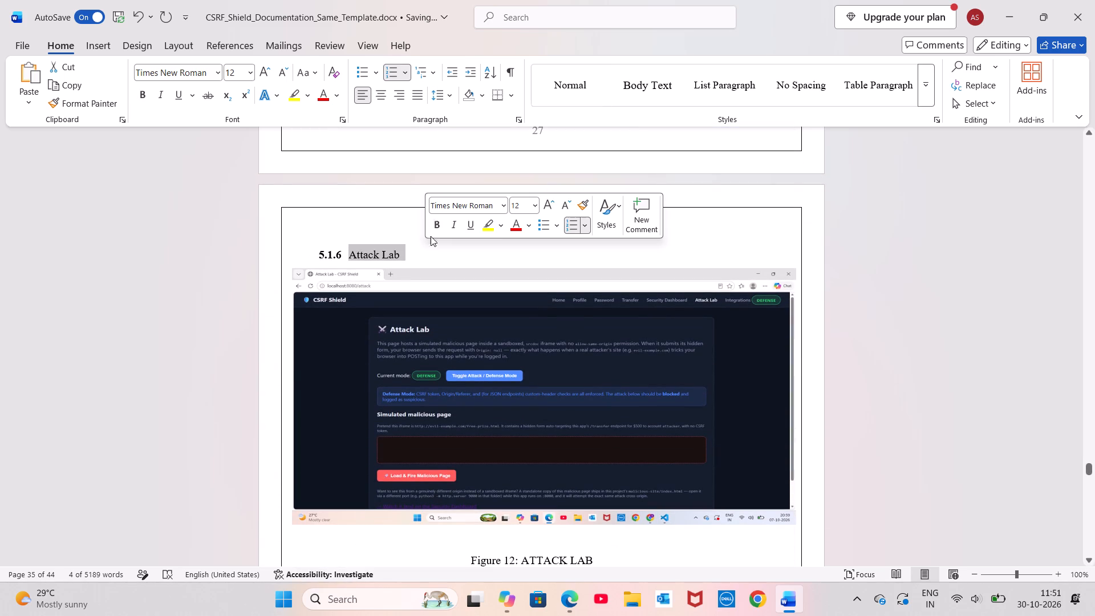
click(437, 218)
scroll(518, 406, down, 2)
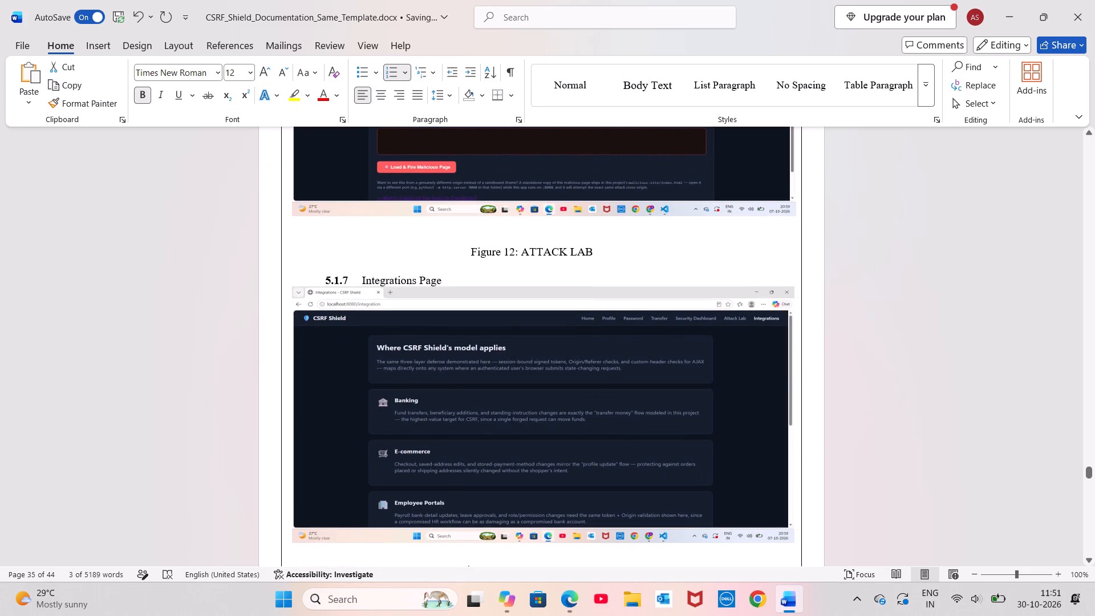
drag(473, 248, 614, 260)
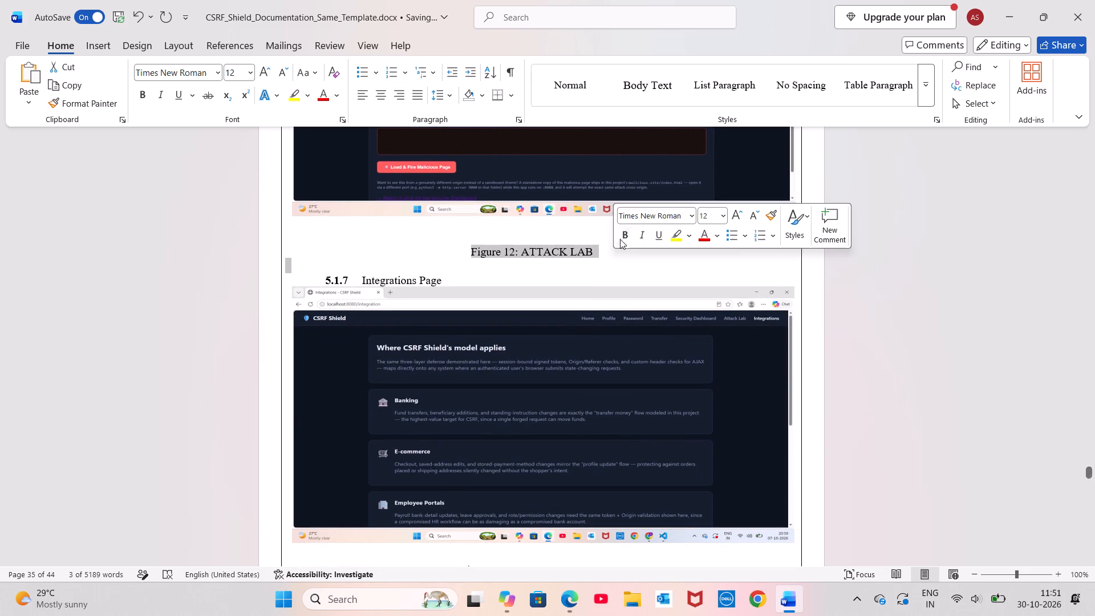
click(624, 236)
Add an unnumbered blank line between the 5.1.7 Integrations Page heading and its screenshot.
click(456, 277)
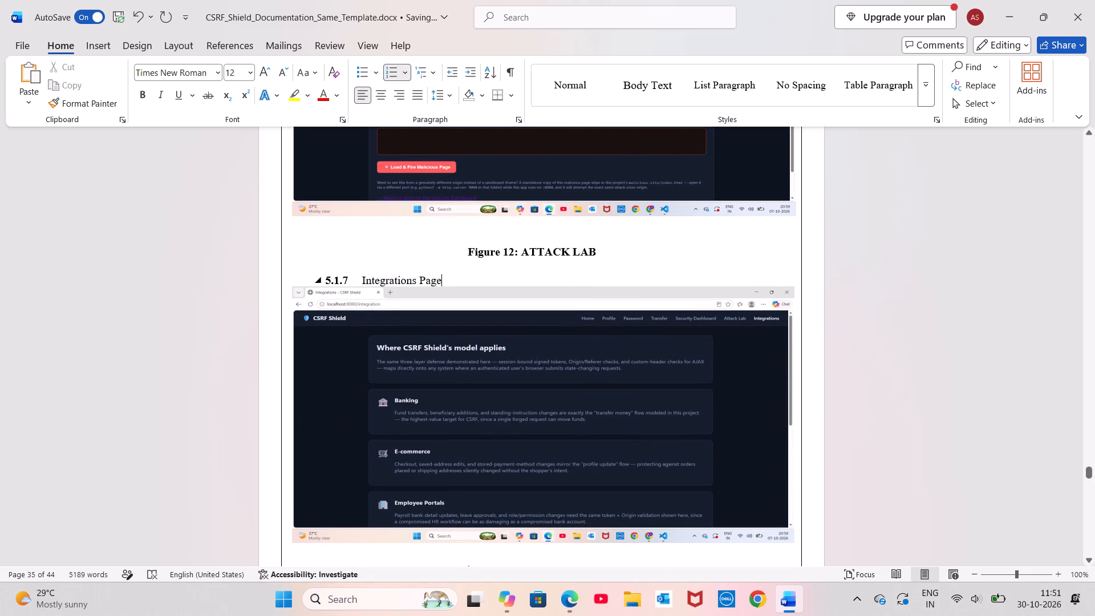
key(Return)
key(BackSpace)
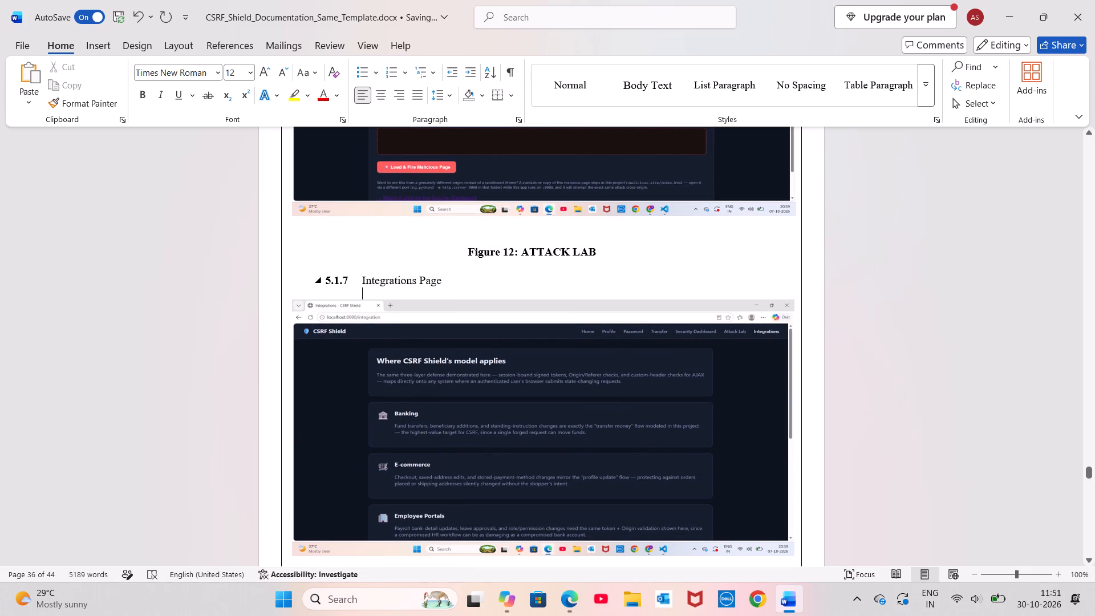
Bold the text of the 5.1.7 Integrations Page heading and the Figure 13: INTEGRATIONS PAGE caption.
drag(351, 280, 461, 280)
click(470, 252)
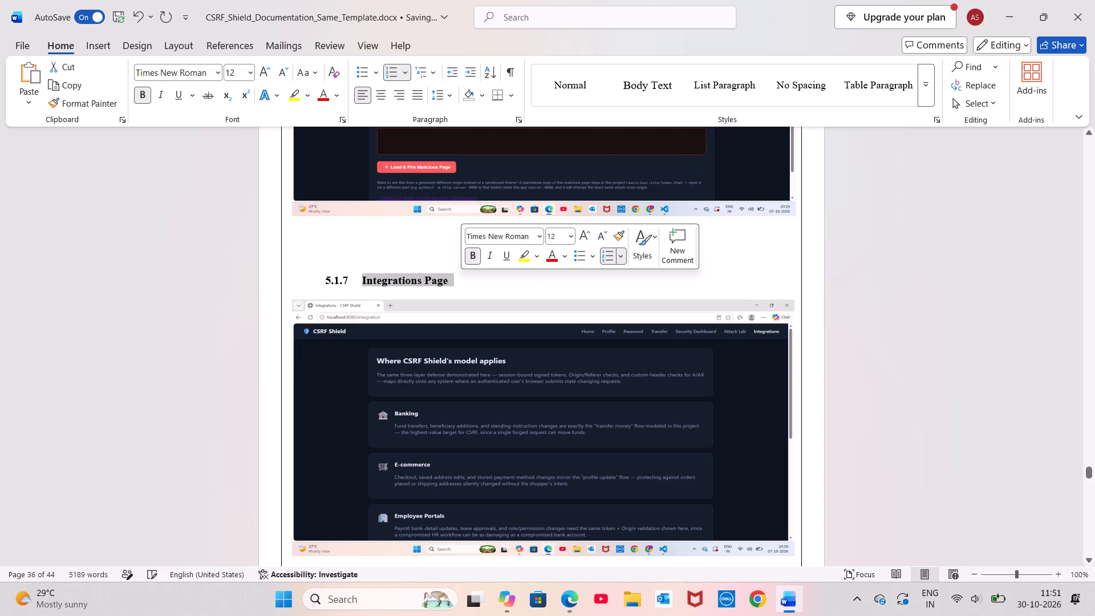
scroll(484, 370, down, 2)
drag(461, 314, 631, 315)
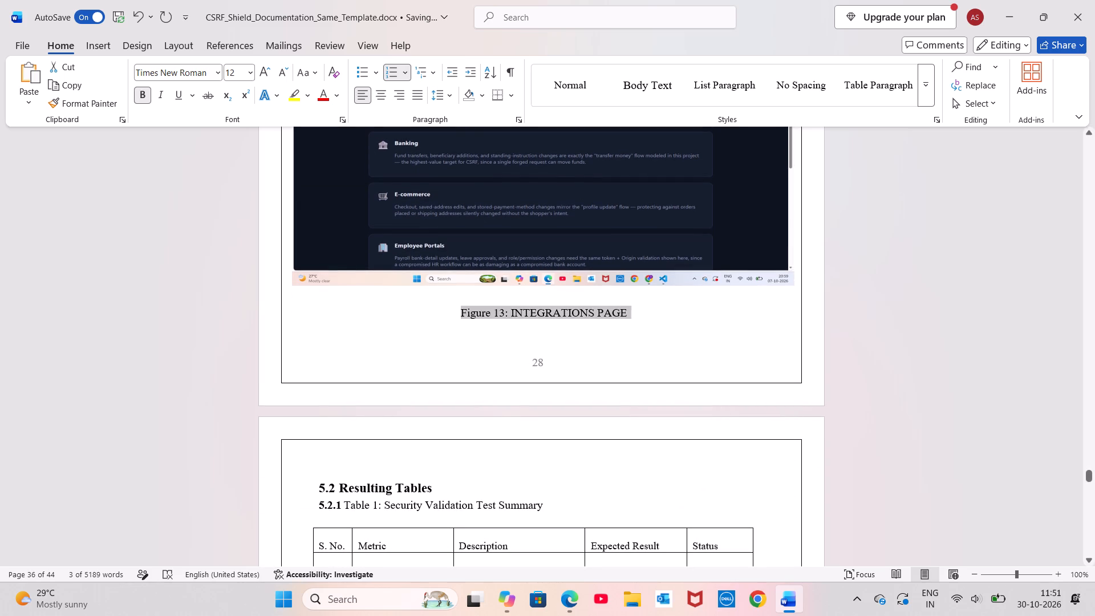
drag(631, 315, 633, 316)
click(648, 290)
Bold the text of the 5.2.1 heading, Table 1: Security Validation Test Summary.
scroll(555, 391, down, 1)
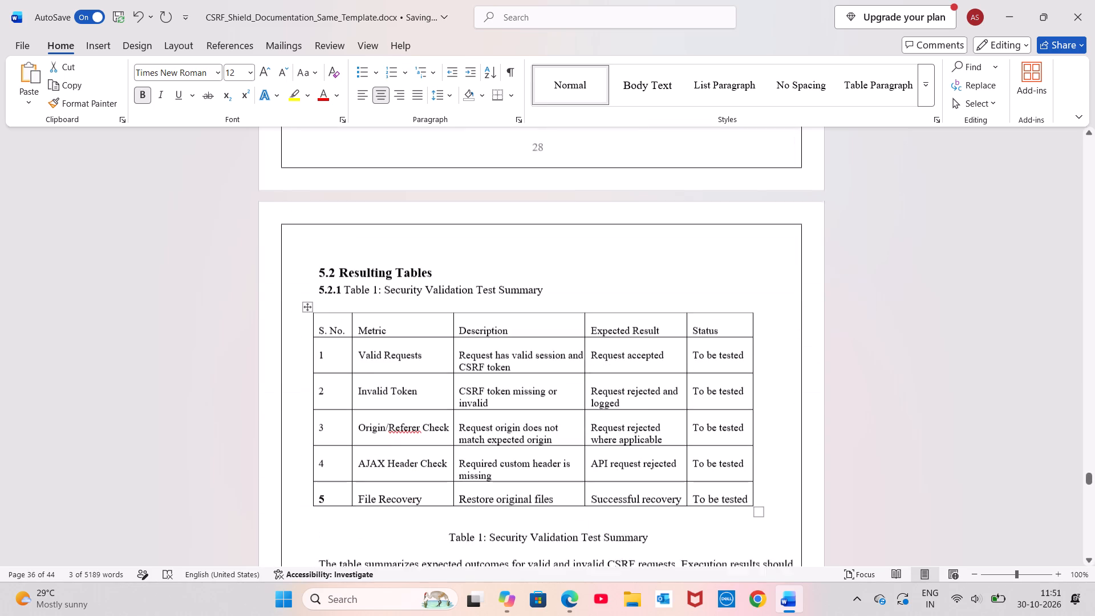
scroll(555, 391, down, 1)
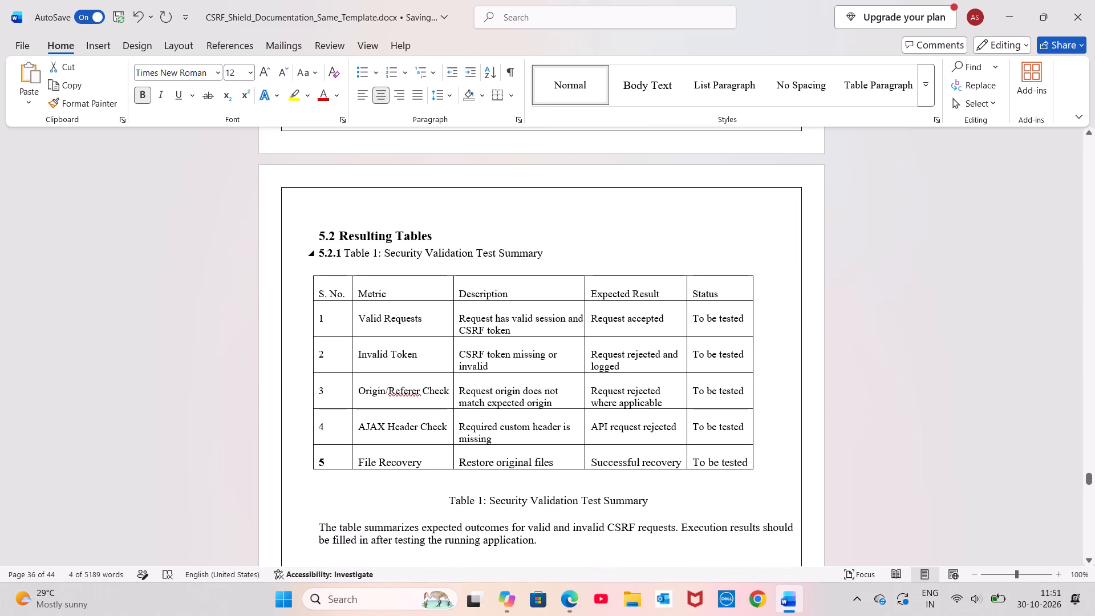
drag(348, 253, 535, 254)
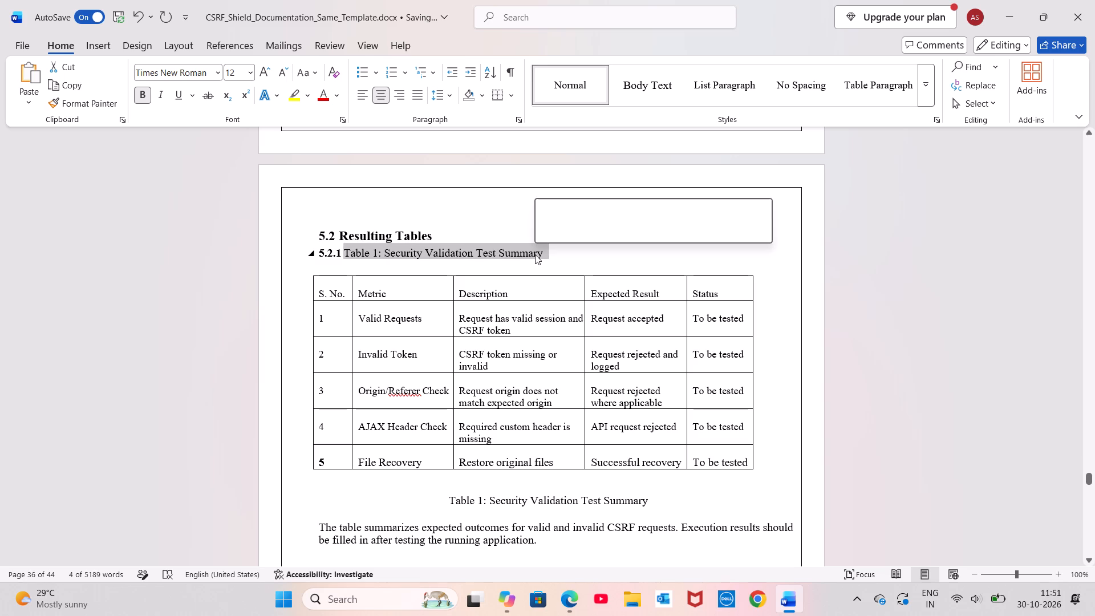
click(546, 230)
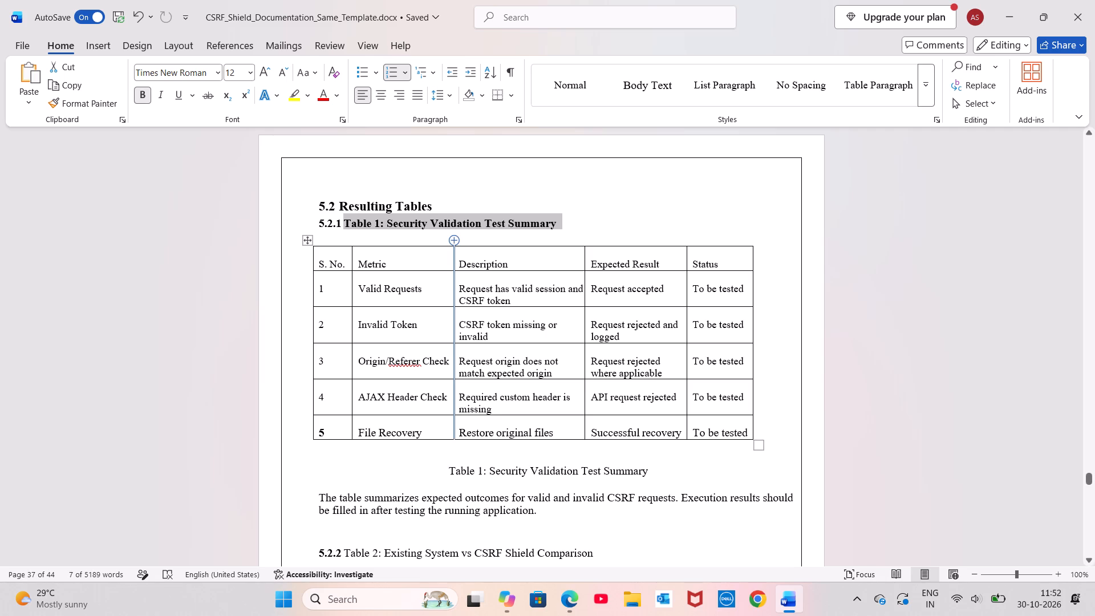
Bold the S. No. header in the Security Validation Test Summary table and set its font size to 12.
drag(320, 261, 344, 265)
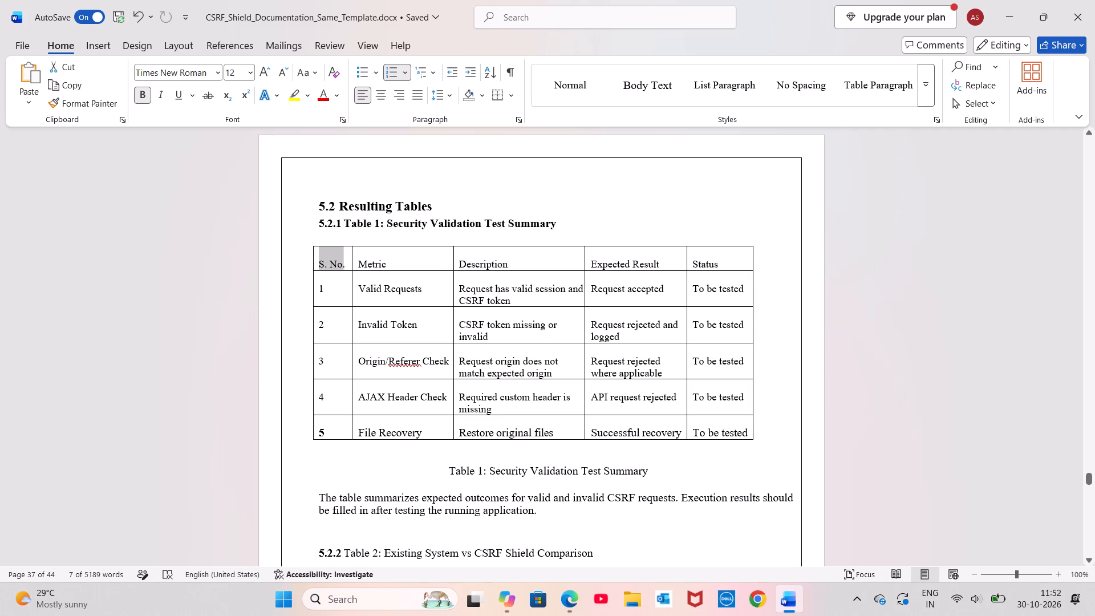
drag(344, 265, 345, 265)
click(356, 306)
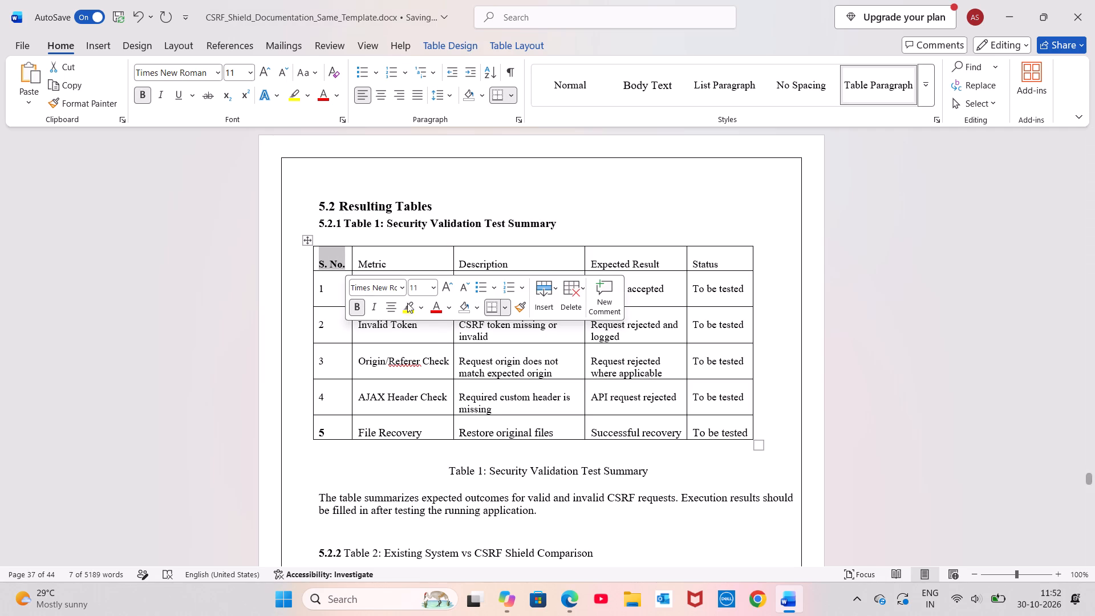
click(432, 287)
click(419, 370)
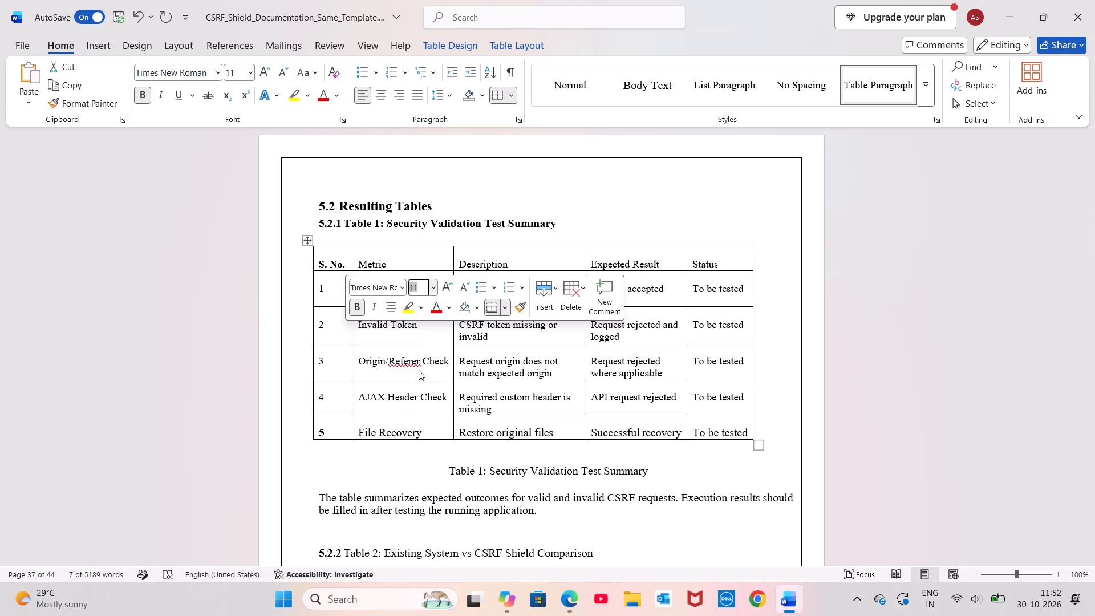
click(377, 242)
Set the font size of the entire Security Validation Test Summary table to 12.
drag(318, 254, 319, 254)
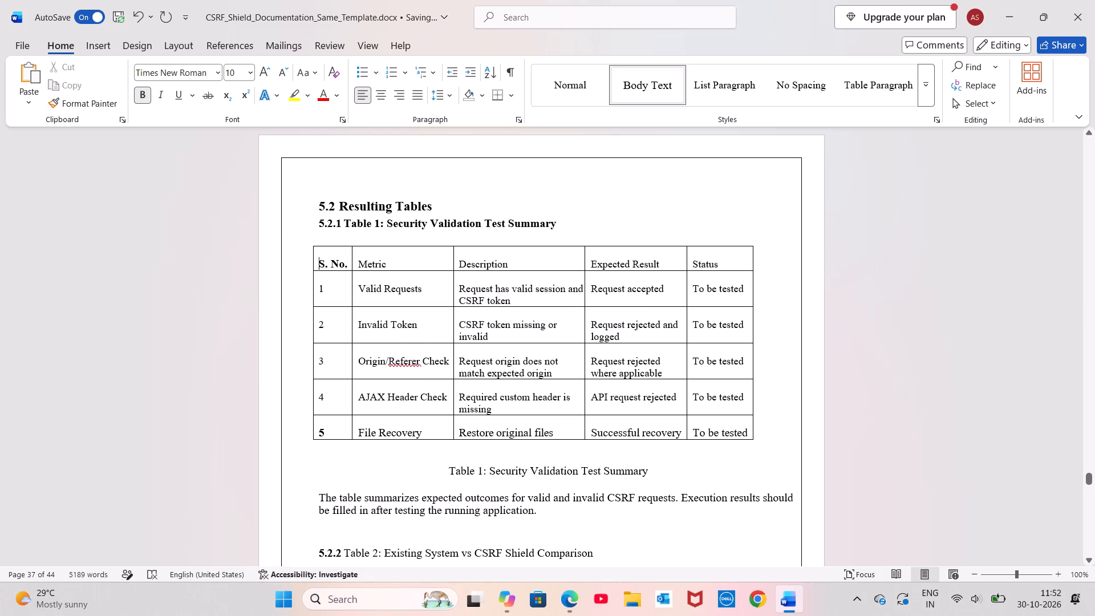
drag(319, 254, 759, 435)
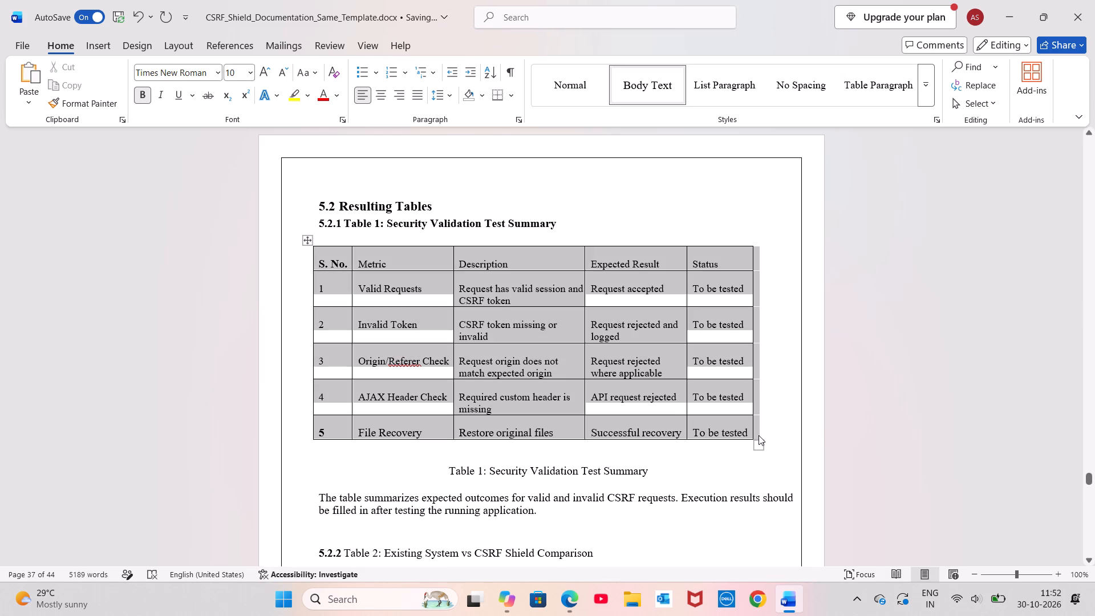
click(848, 392)
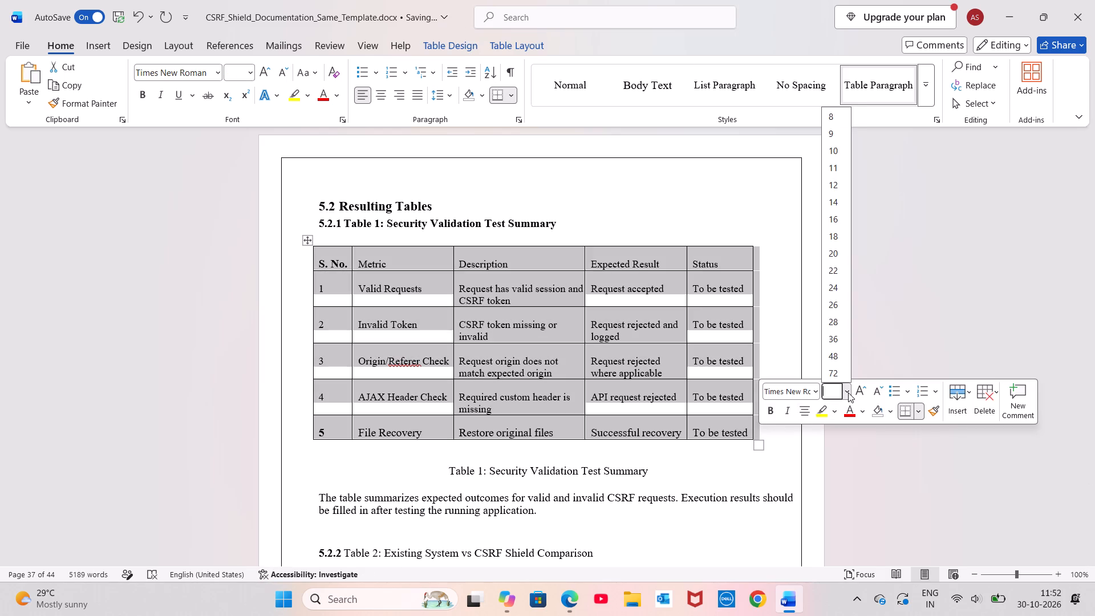
click(831, 181)
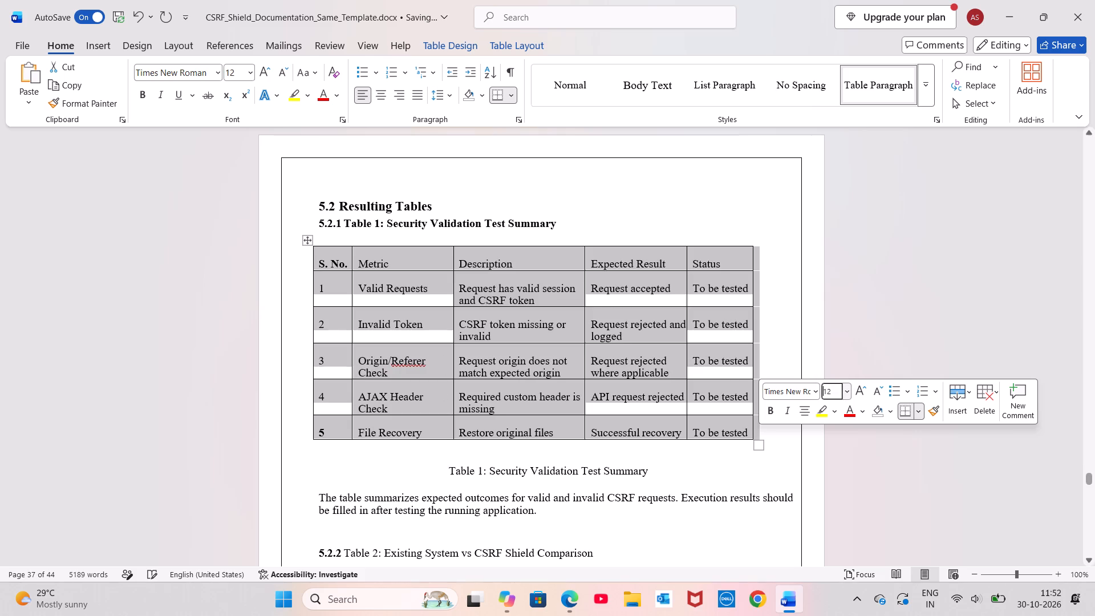
click(720, 207)
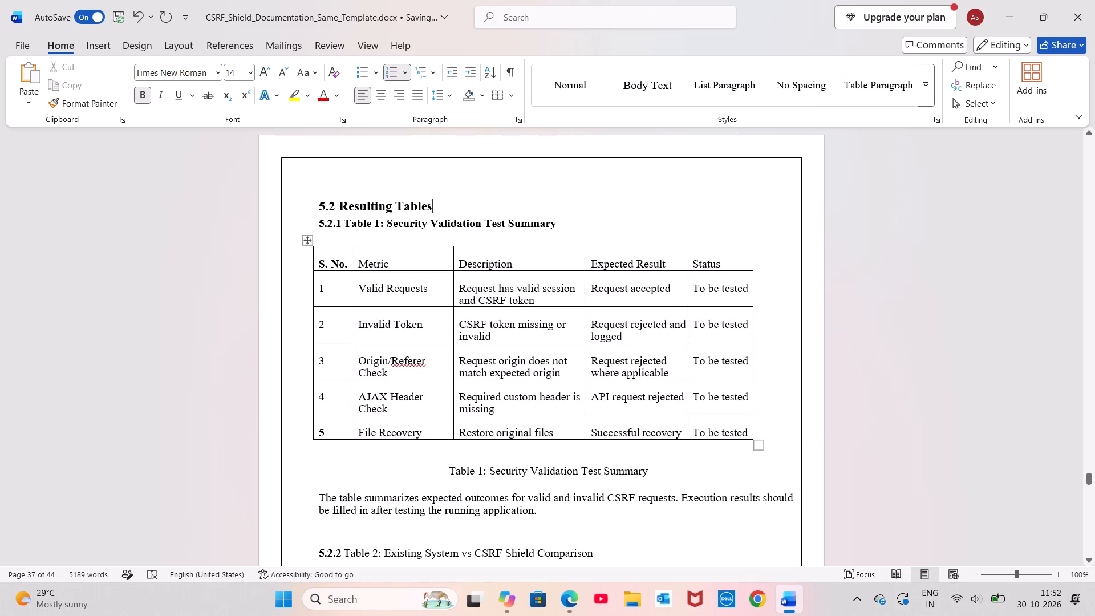
Bold the Metric, Description, Expected Result and Status headers in the Security Validation Test Summary table.
drag(358, 261, 403, 267)
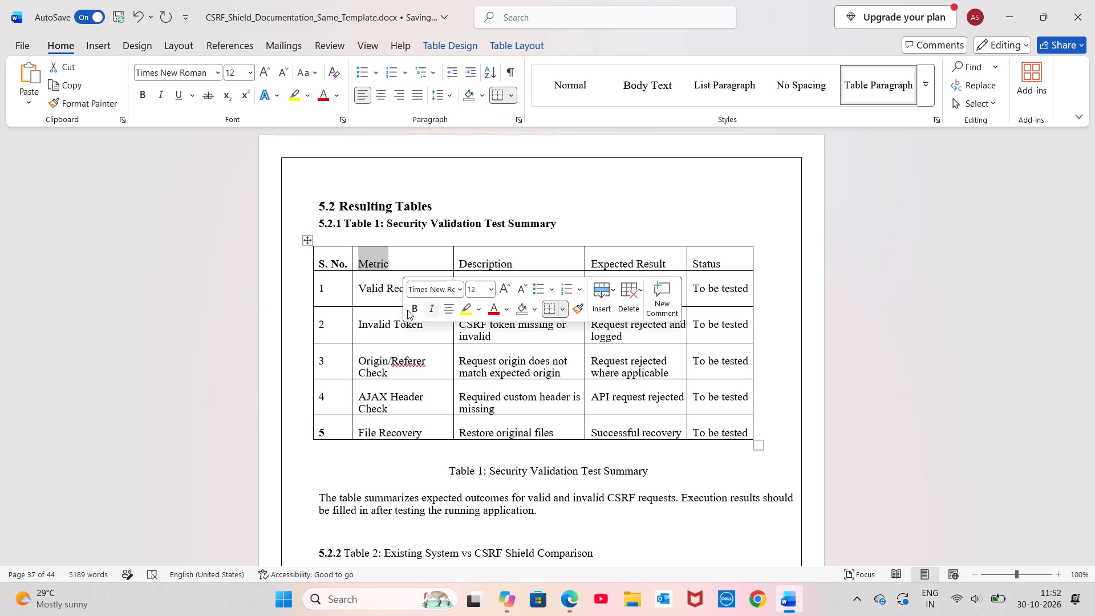
click(405, 310)
click(411, 310)
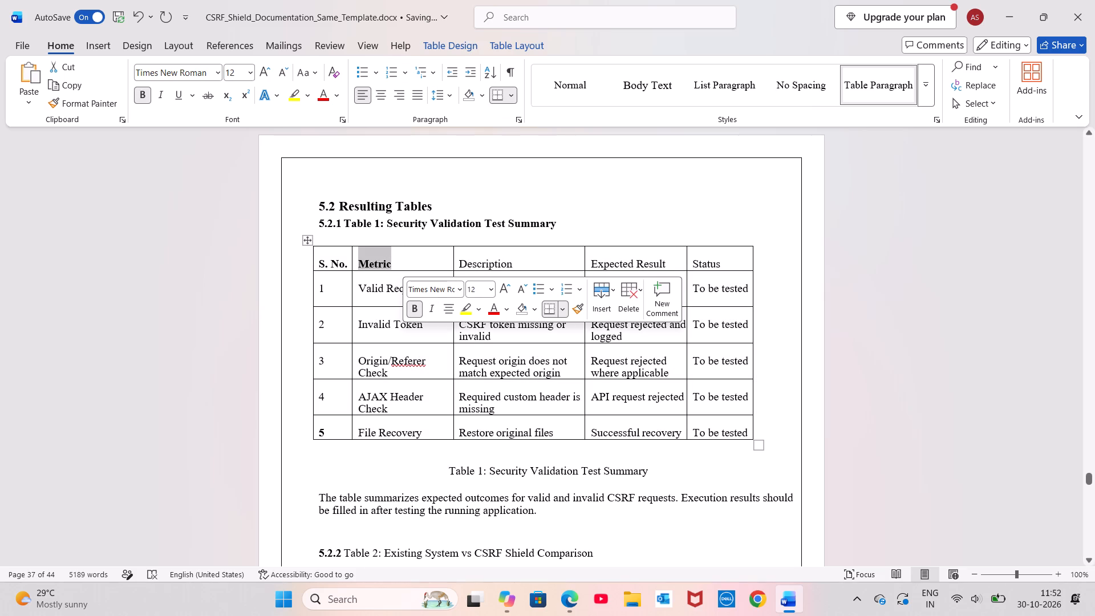
drag(459, 264, 523, 262)
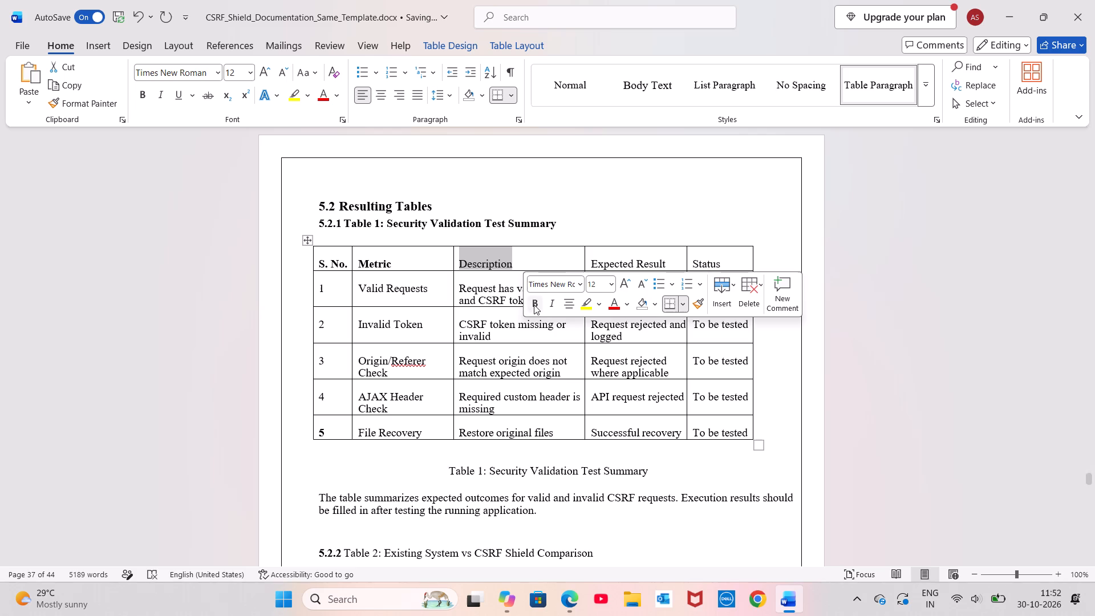
click(534, 305)
drag(591, 261, 683, 252)
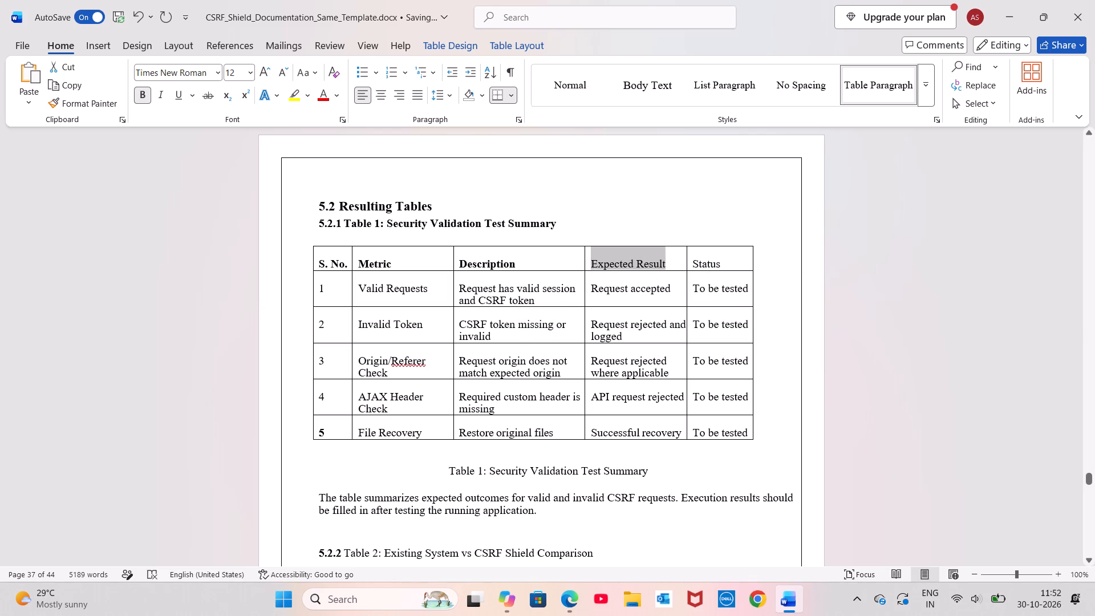
drag(683, 252, 724, 256)
click(732, 298)
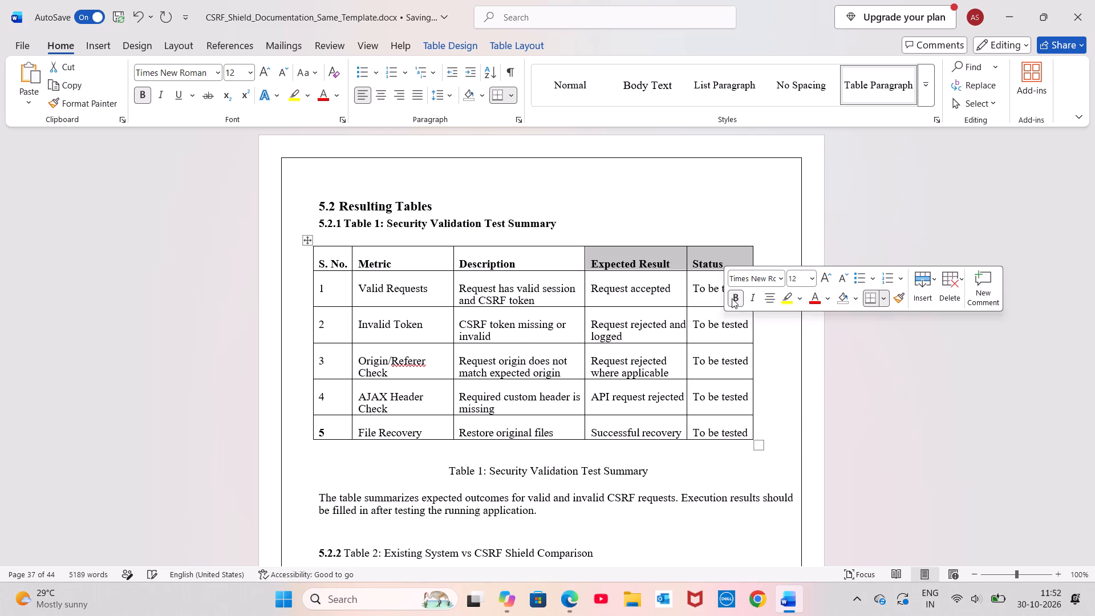
Bold the serial numbers 1 to 4 in the S. No. column of the Security Validation Test Summary table.
drag(322, 284, 332, 356)
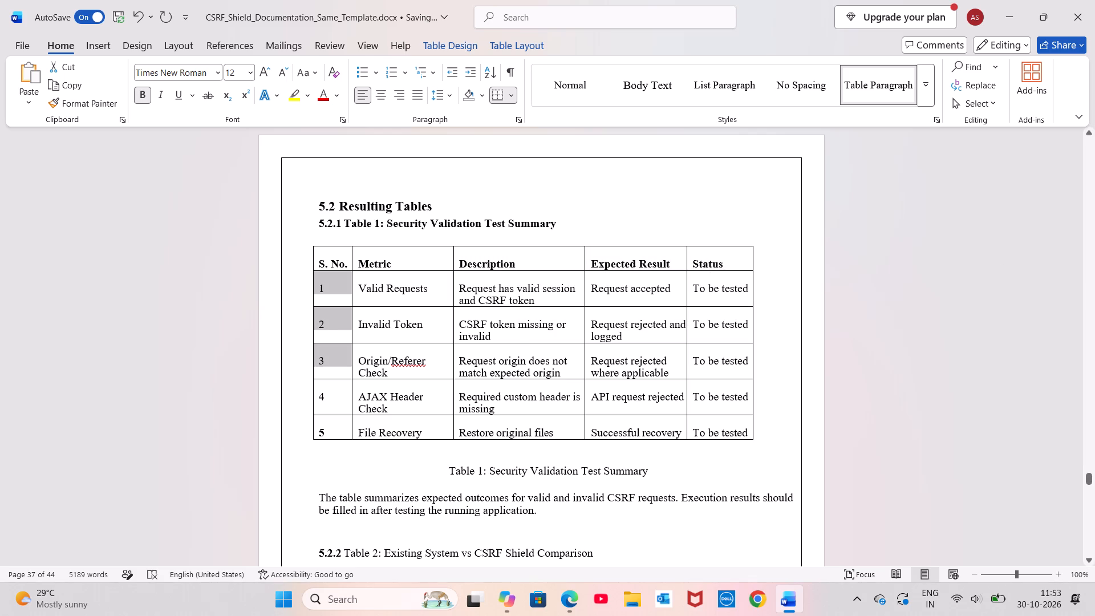
drag(332, 356, 335, 466)
click(307, 407)
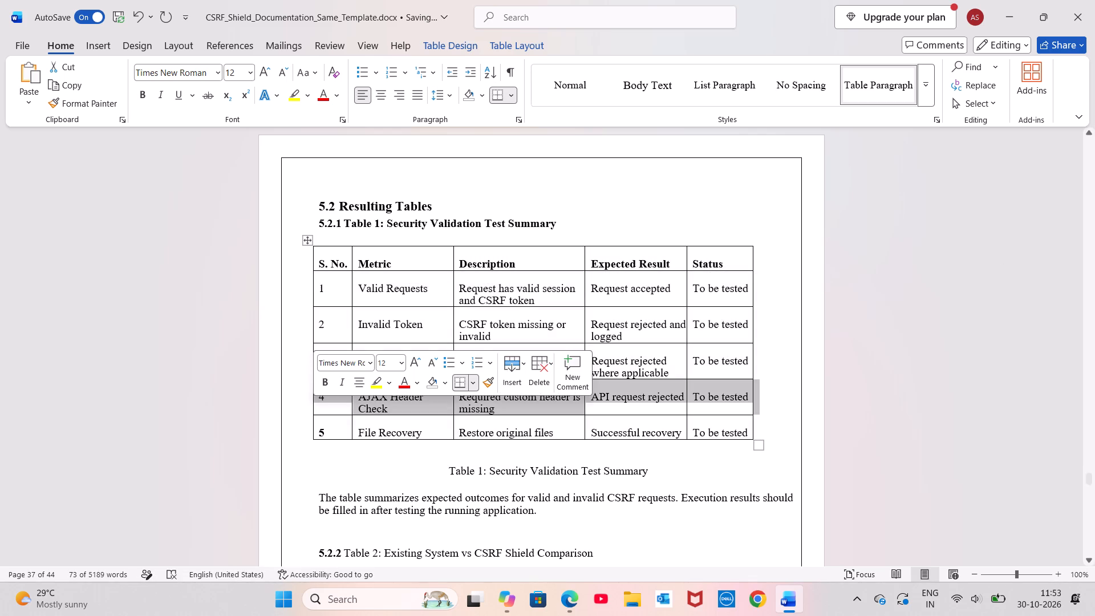
drag(318, 290, 333, 291)
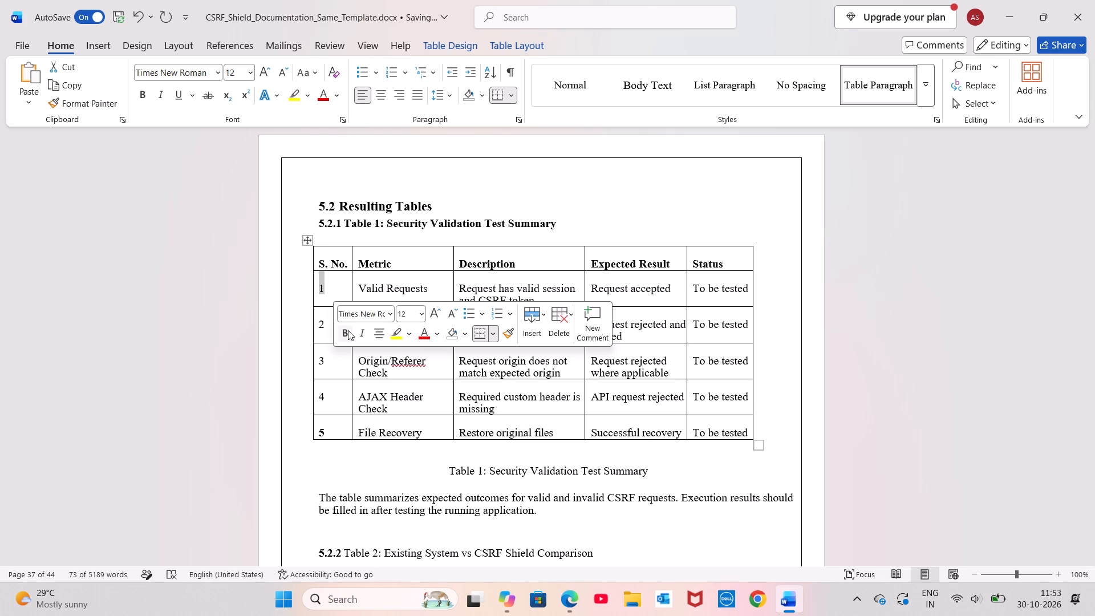
click(347, 331)
drag(317, 324, 335, 327)
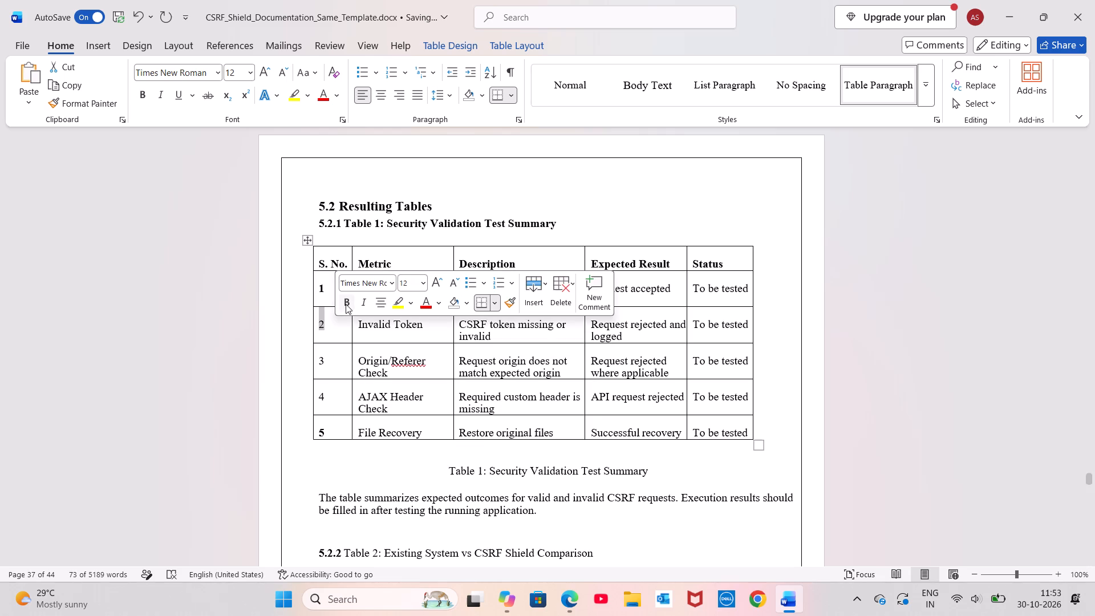
click(346, 304)
drag(315, 363, 326, 364)
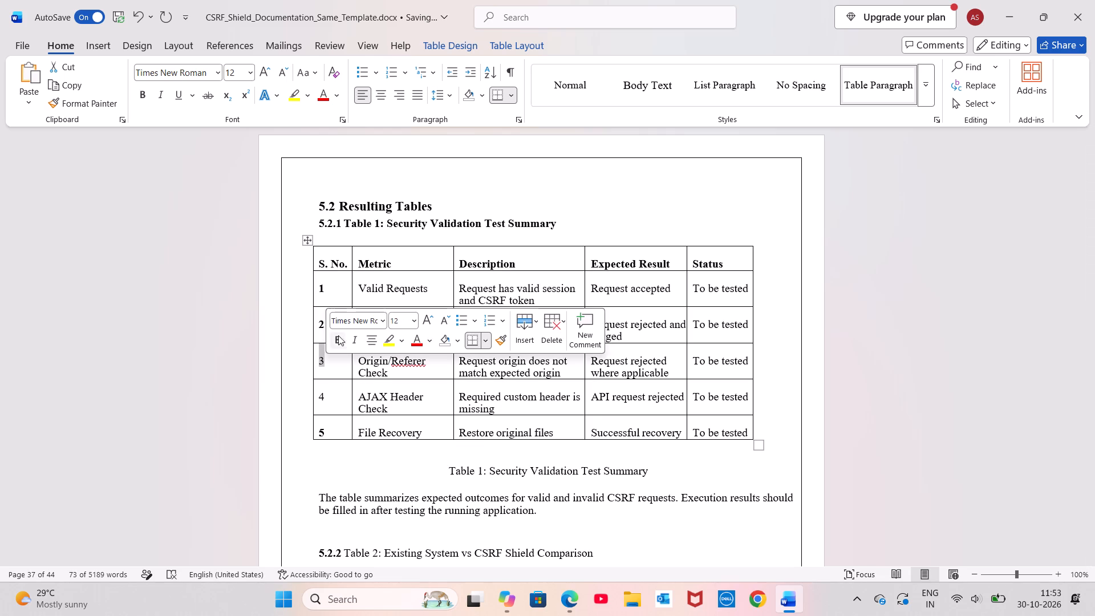
click(338, 341)
drag(317, 402, 328, 402)
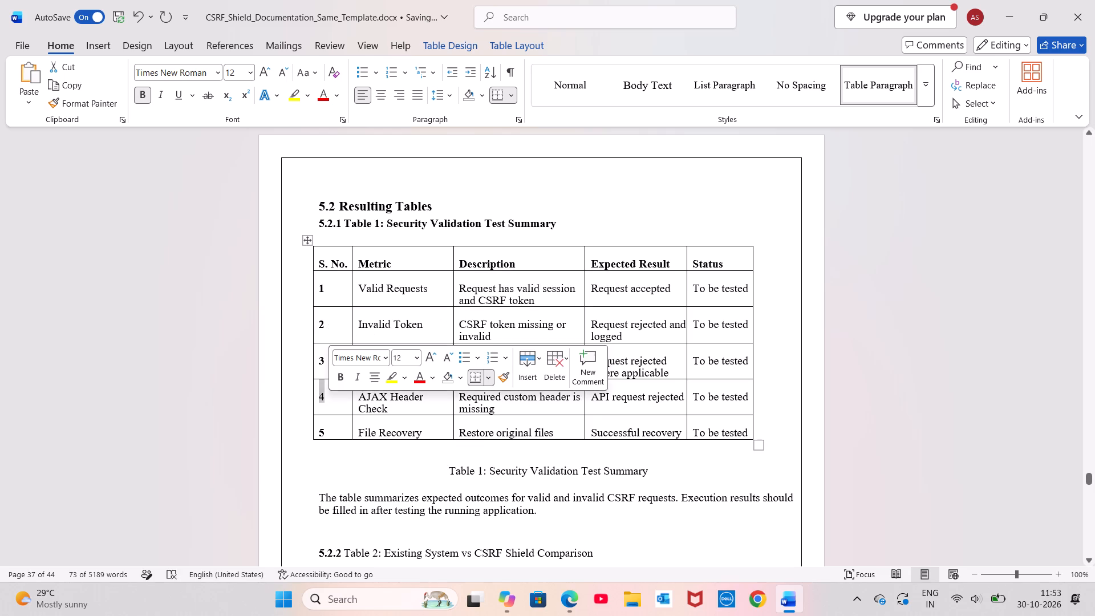
click(339, 375)
drag(316, 433, 325, 434)
click(360, 502)
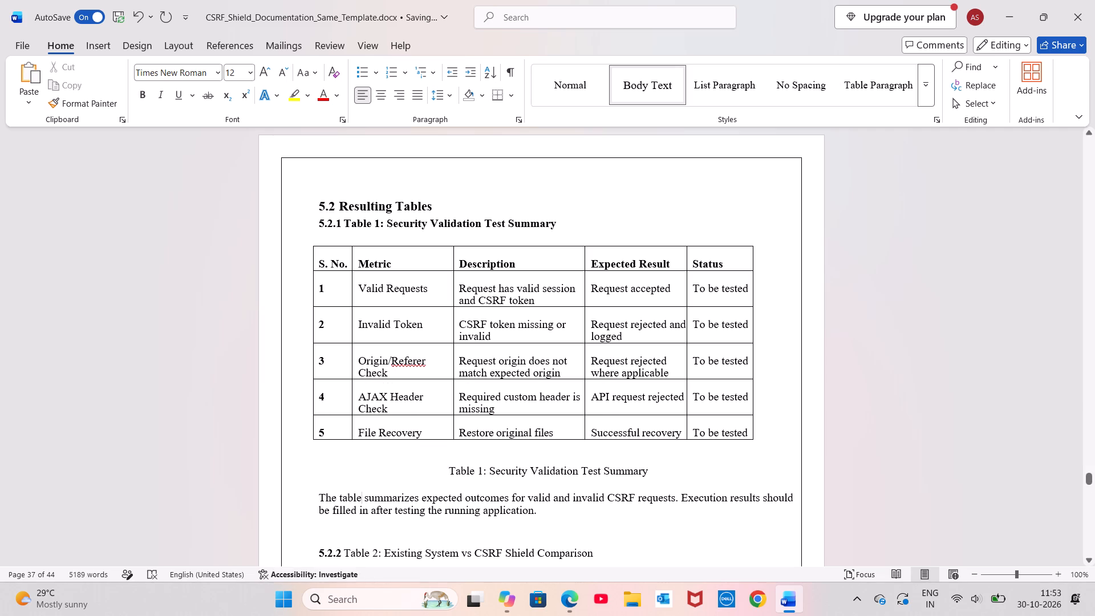
Bold the Table 1: Security Validation Test Summary caption below the table.
drag(447, 470, 554, 477)
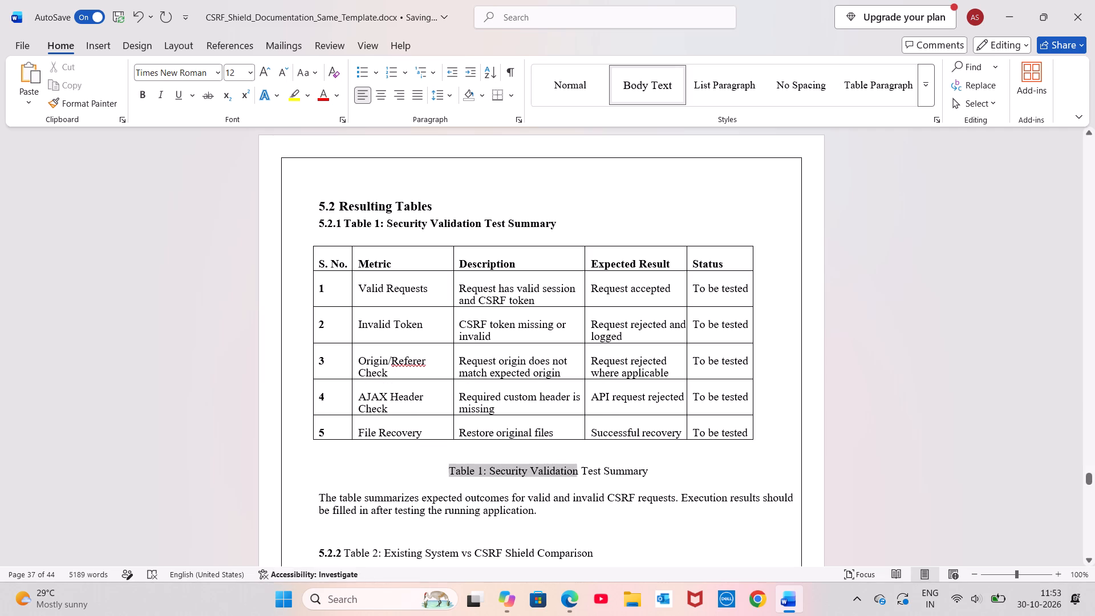
drag(554, 477, 673, 470)
click(690, 448)
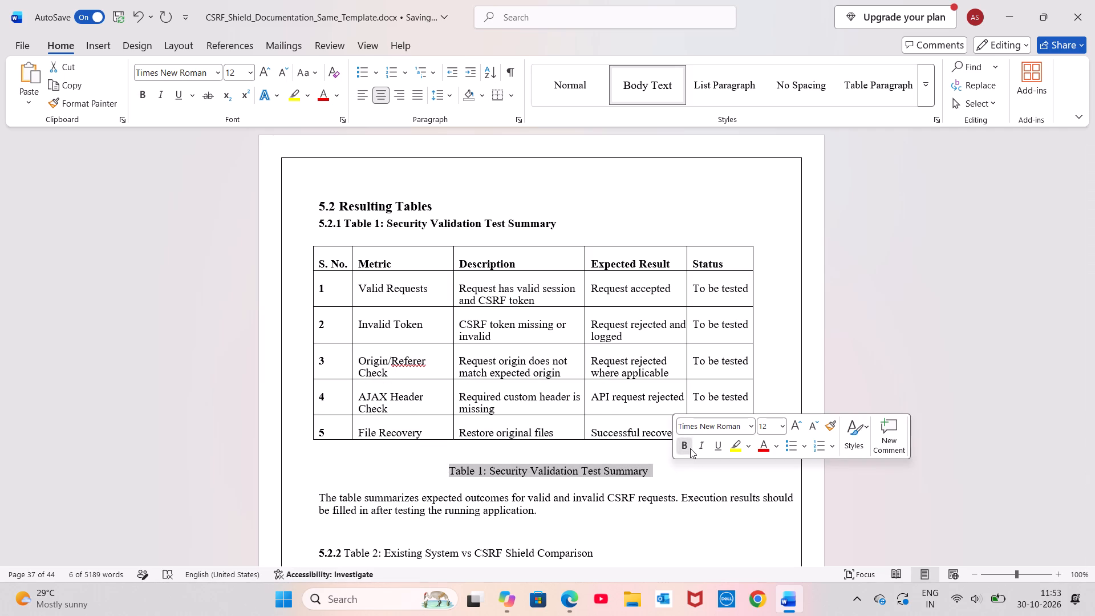
Bold the text of the 5.2.2 heading, Table 2: Existing System vs CSRF Shield Comparison.
scroll(581, 519, down, 2)
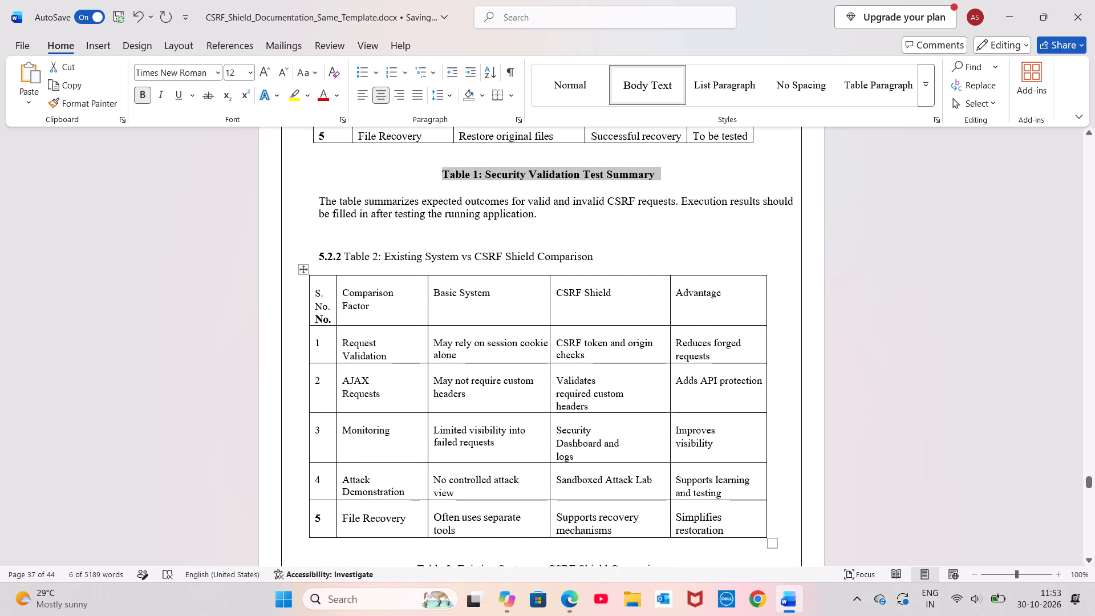
drag(346, 254, 554, 256)
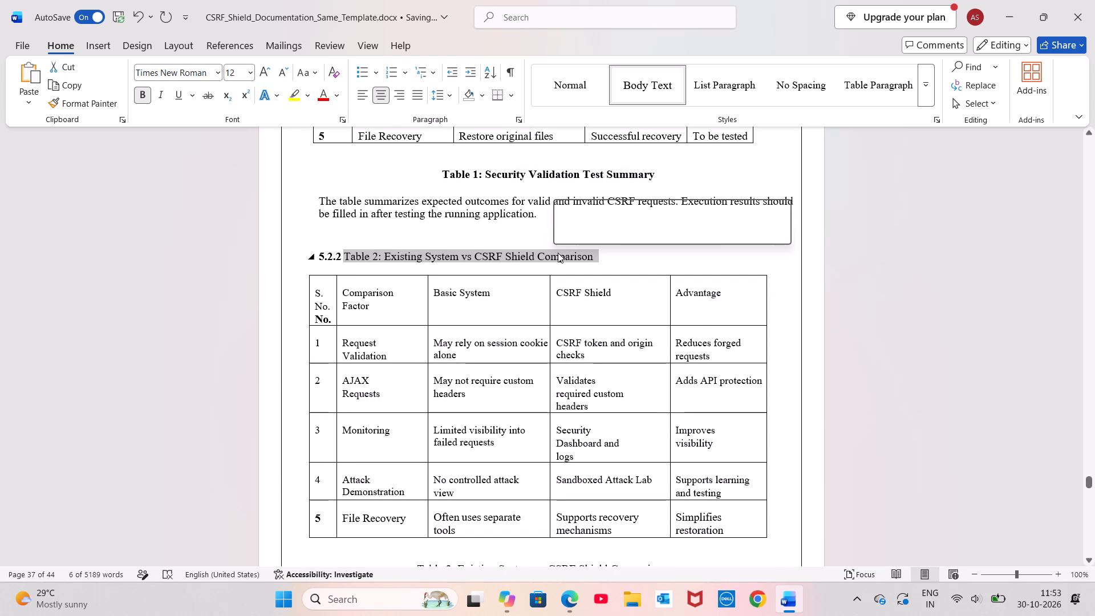
click(556, 230)
click(565, 230)
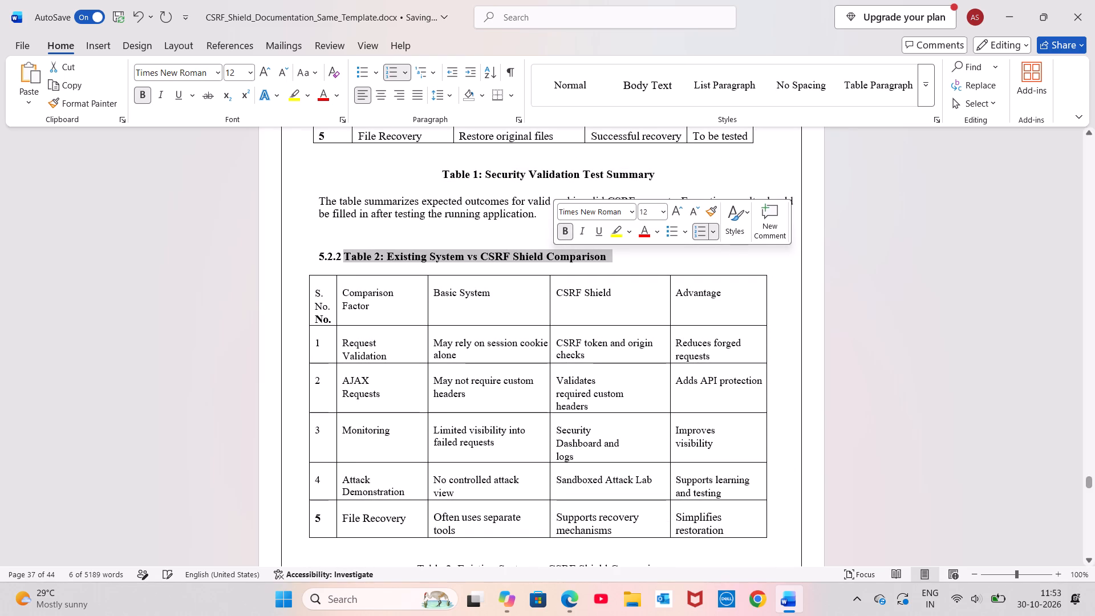
Delete the duplicate bold "No." from the S. No. header cell of the Existing System vs CSRF Shield Comparison table.
click(332, 320)
key(BackSpace)
key(BackSpace)
key(BackSpace)
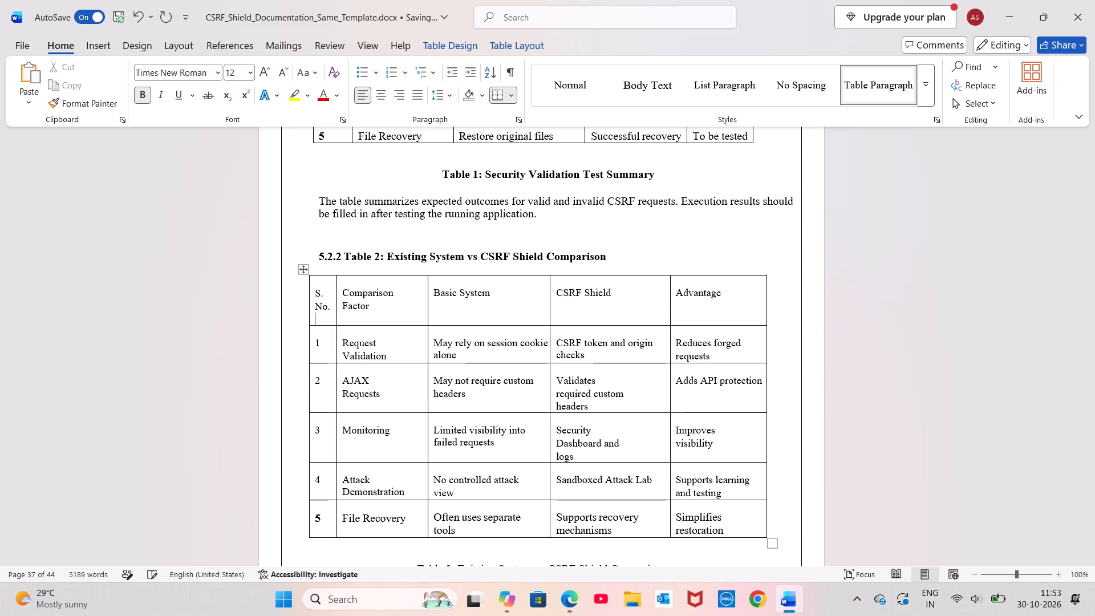
Bold the whole header row of the Existing System vs CSRF Shield Comparison table, from S. No. to Advantage.
drag(318, 287, 489, 296)
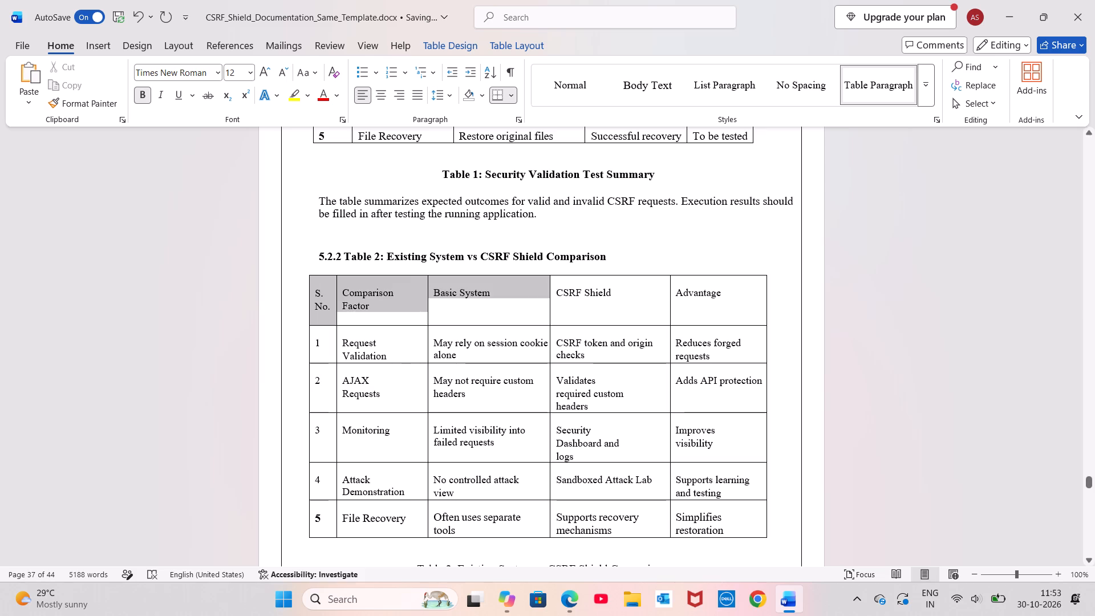
drag(489, 296, 719, 296)
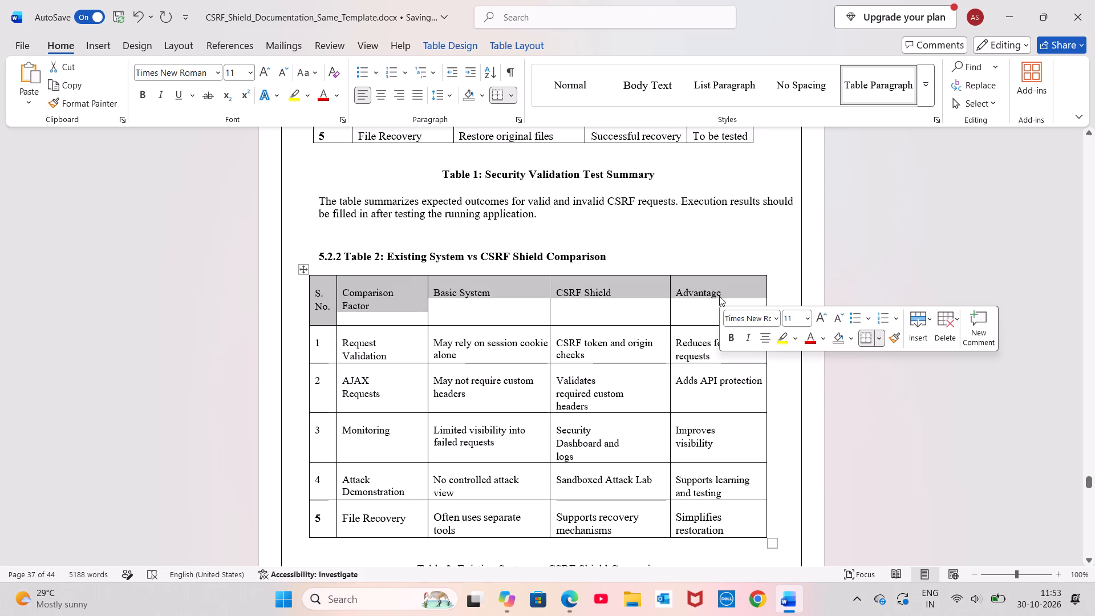
click(733, 337)
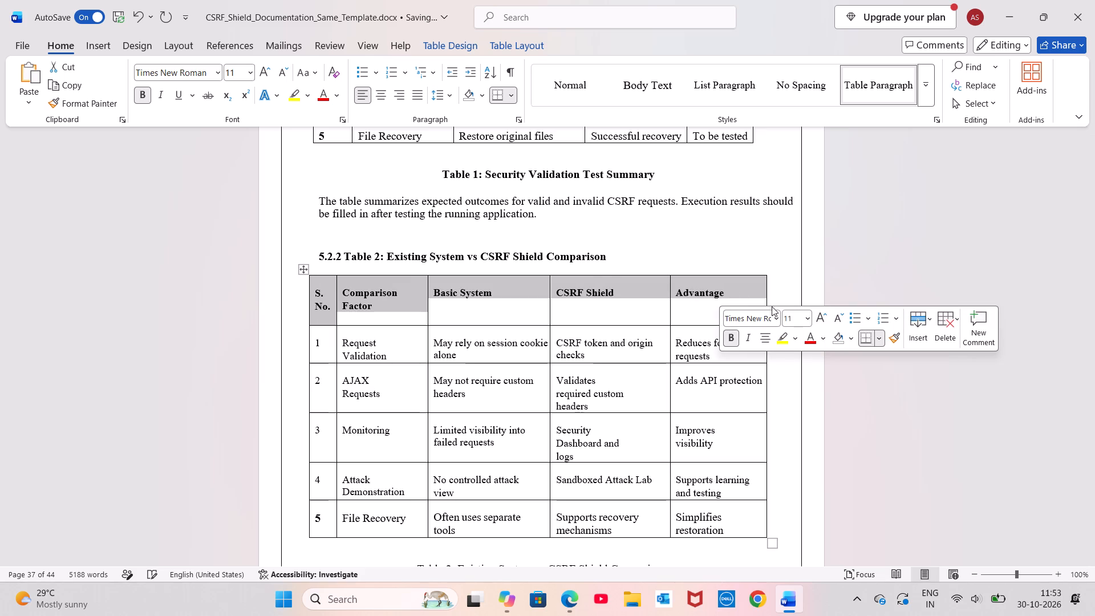
Set the header row text of the Existing System vs CSRF Shield Comparison table to 12 pt.
click(808, 321)
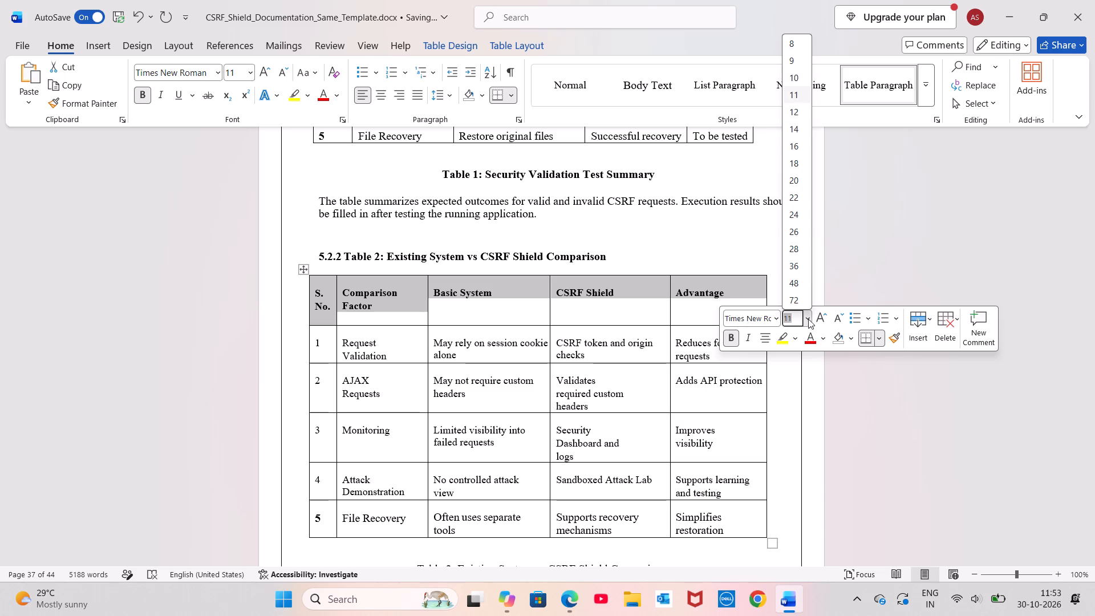
click(796, 107)
click(721, 281)
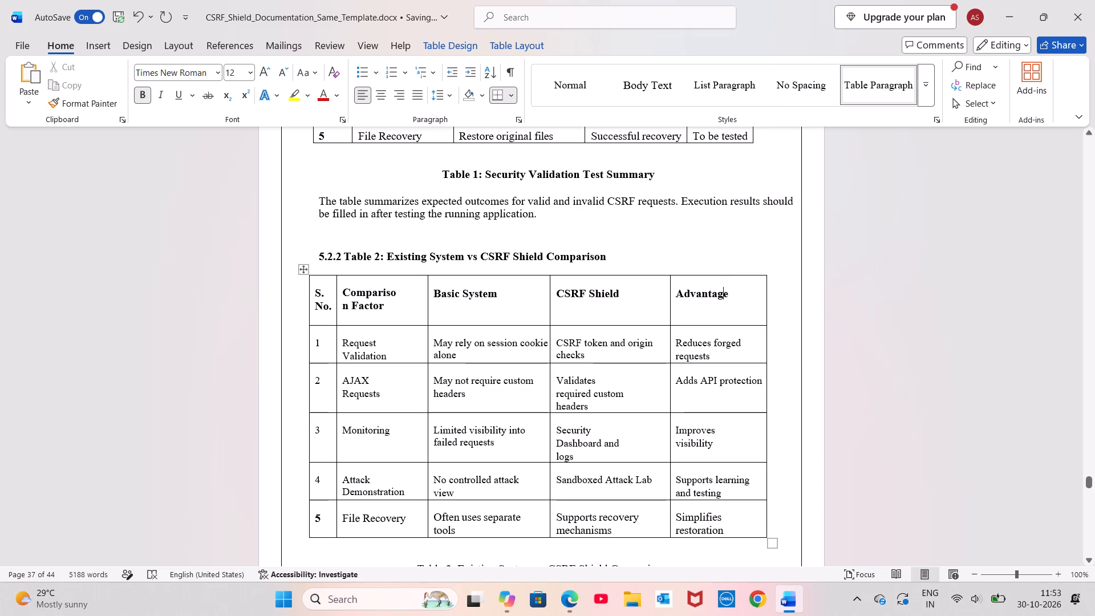
Make all five body rows of the Existing System vs CSRF Shield Comparison table non-bold, 12 pt text.
drag(316, 338, 731, 518)
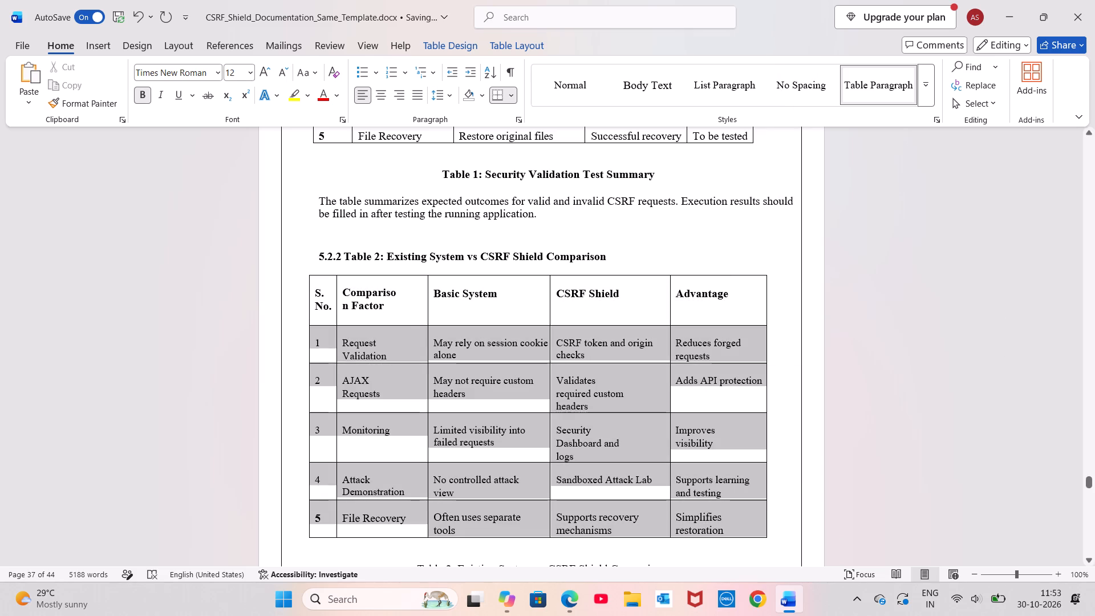
drag(731, 518, 731, 519)
click(748, 487)
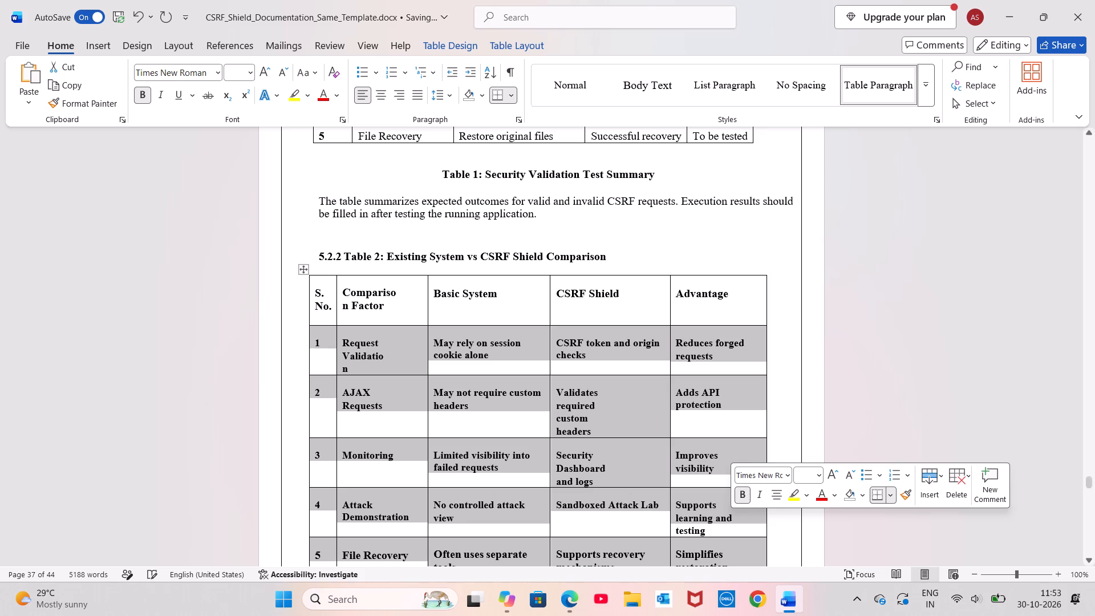
click(745, 506)
click(741, 497)
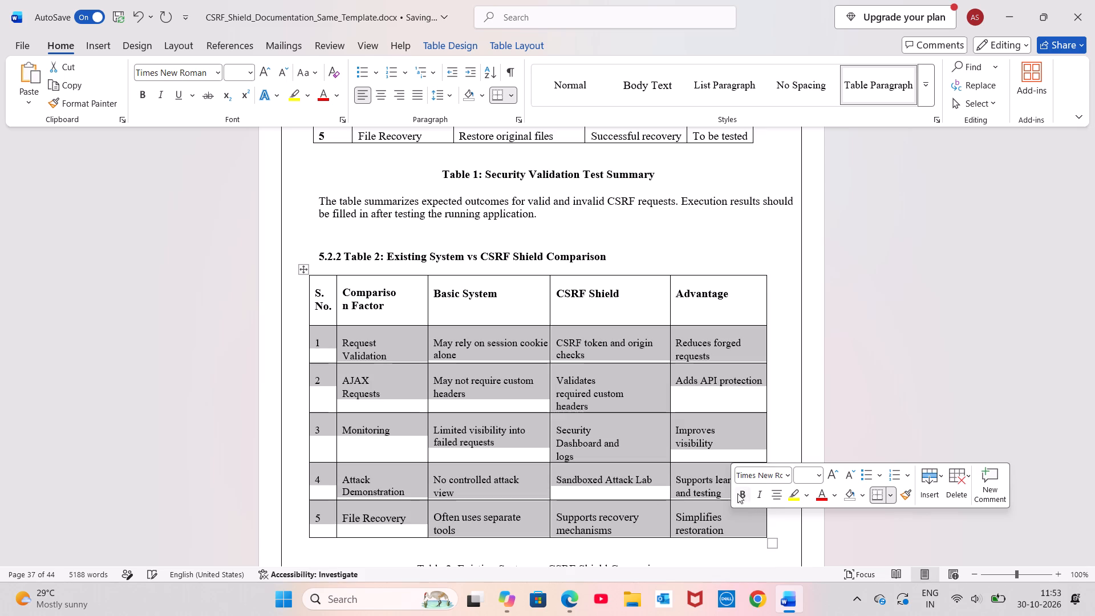
click(815, 475)
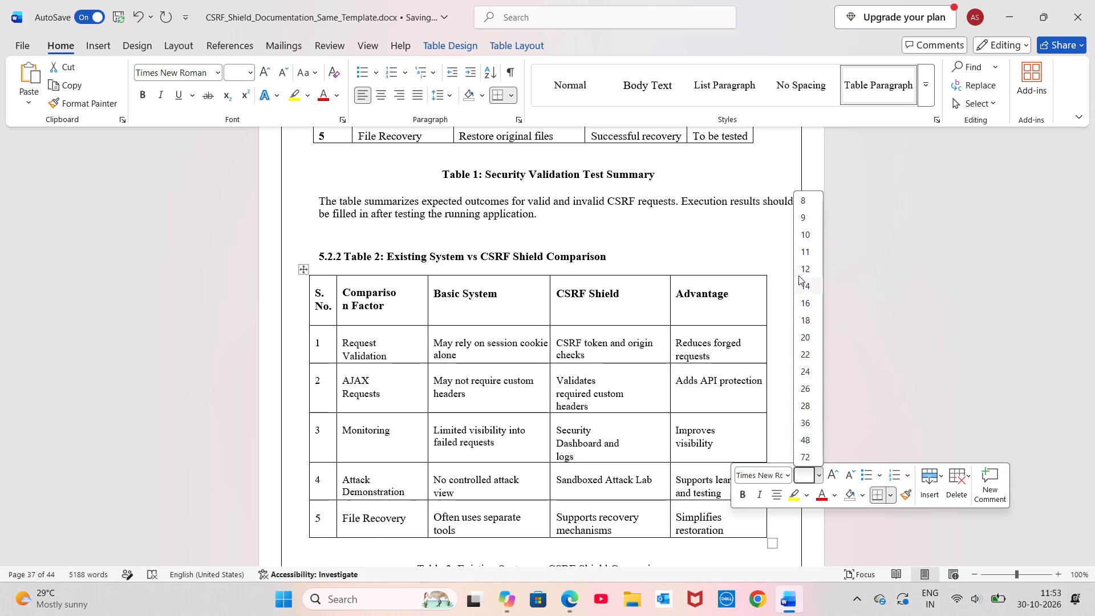
click(800, 272)
click(802, 347)
Bold the serial numbers 1 to 5 in the S. No. column of the Existing System vs CSRF Shield Comparison table.
scroll(802, 347, down, 1)
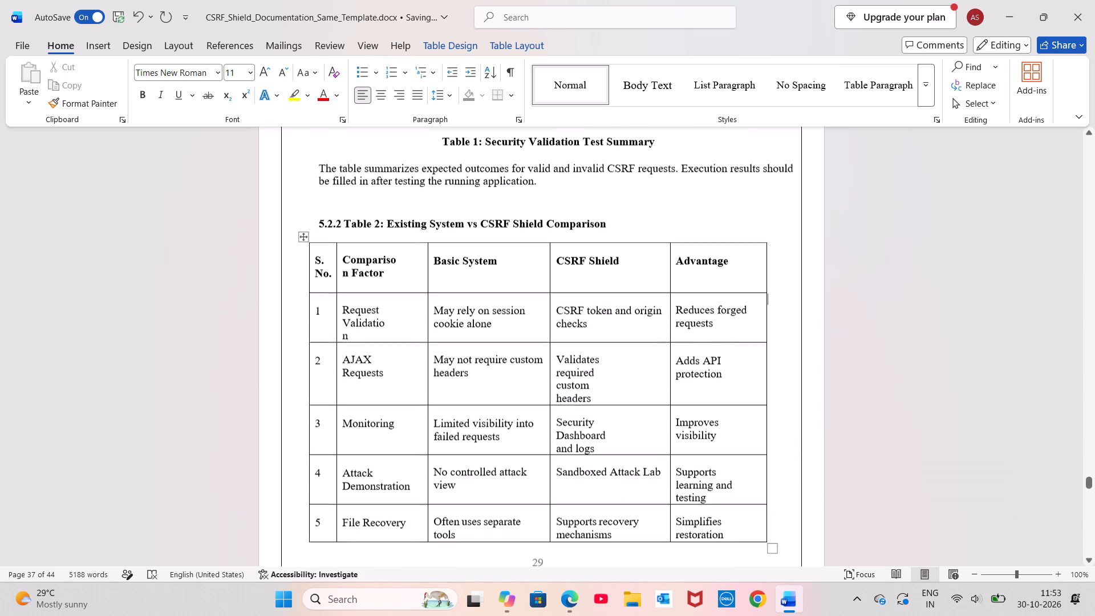
scroll(802, 347, down, 1)
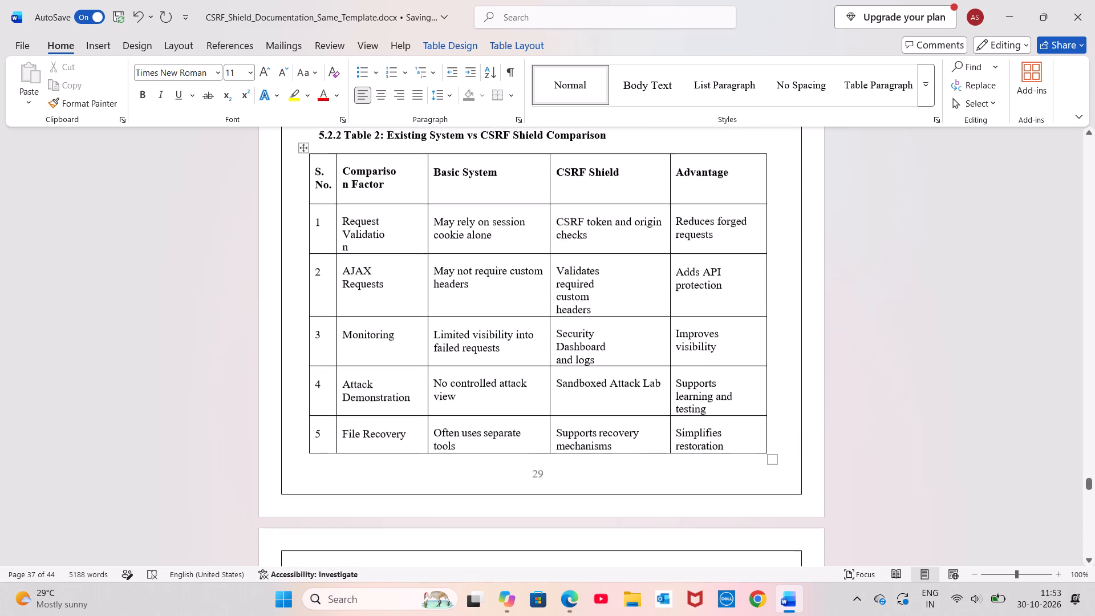
scroll(802, 347, down, 1)
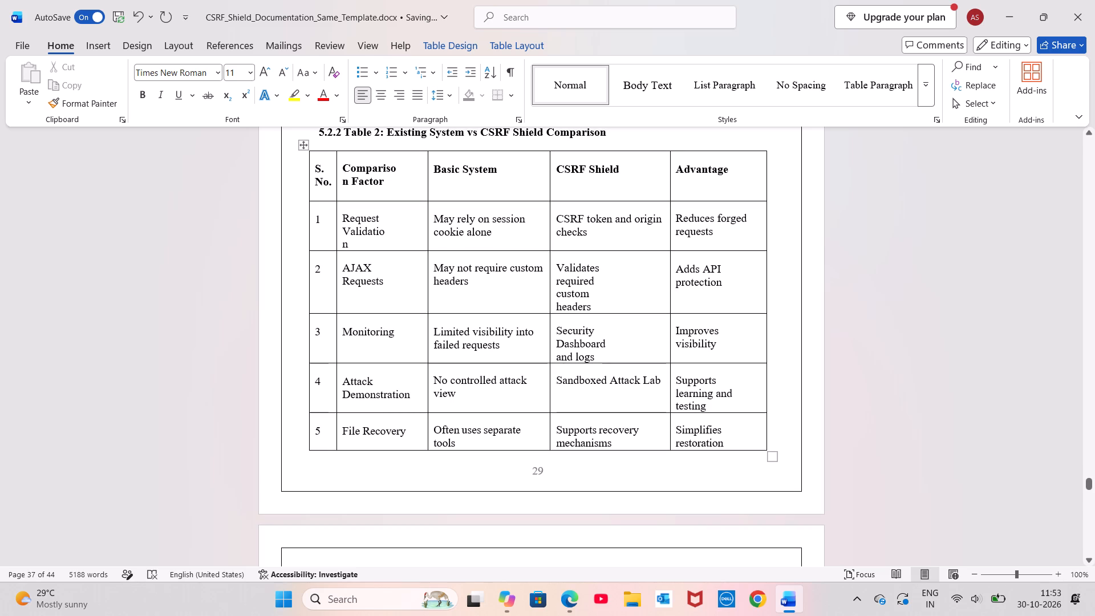
drag(313, 216, 327, 222)
drag(327, 222, 327, 222)
click(339, 207)
click(338, 196)
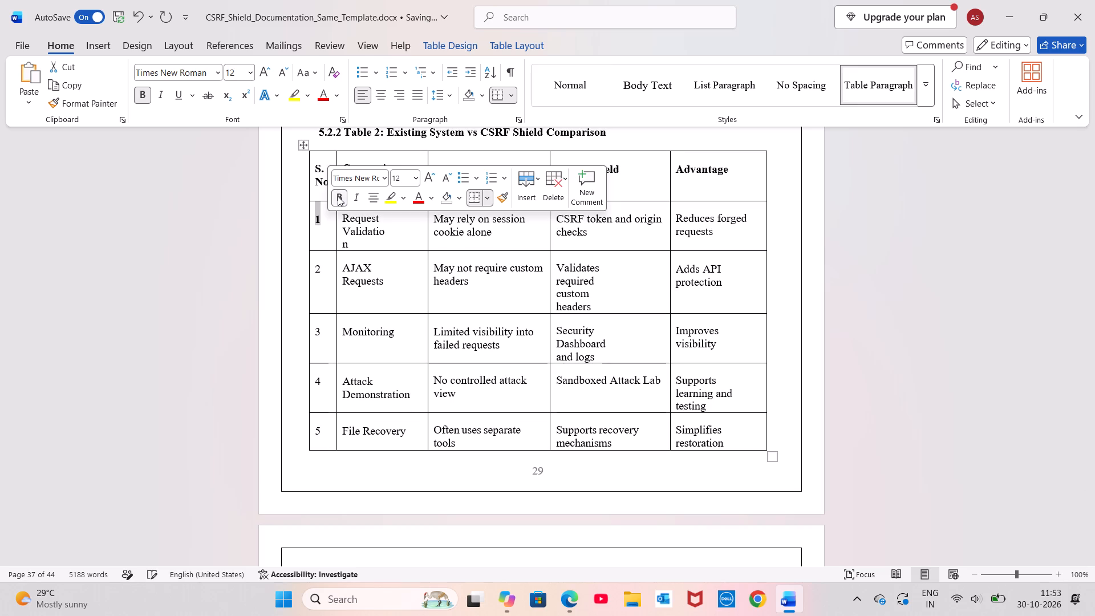
drag(311, 271, 320, 271)
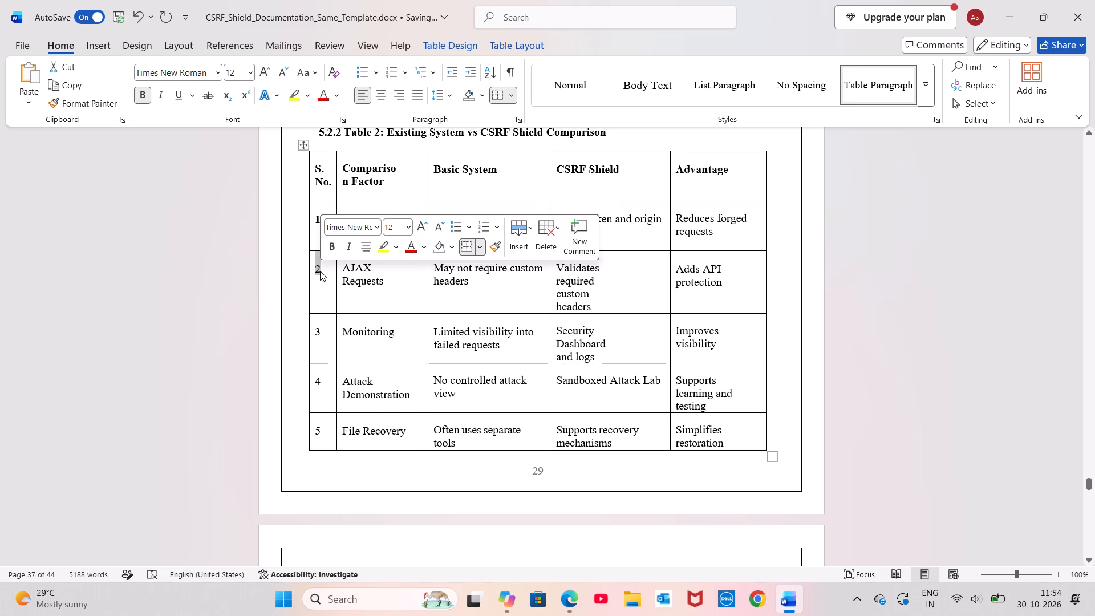
click(331, 249)
drag(312, 338, 322, 336)
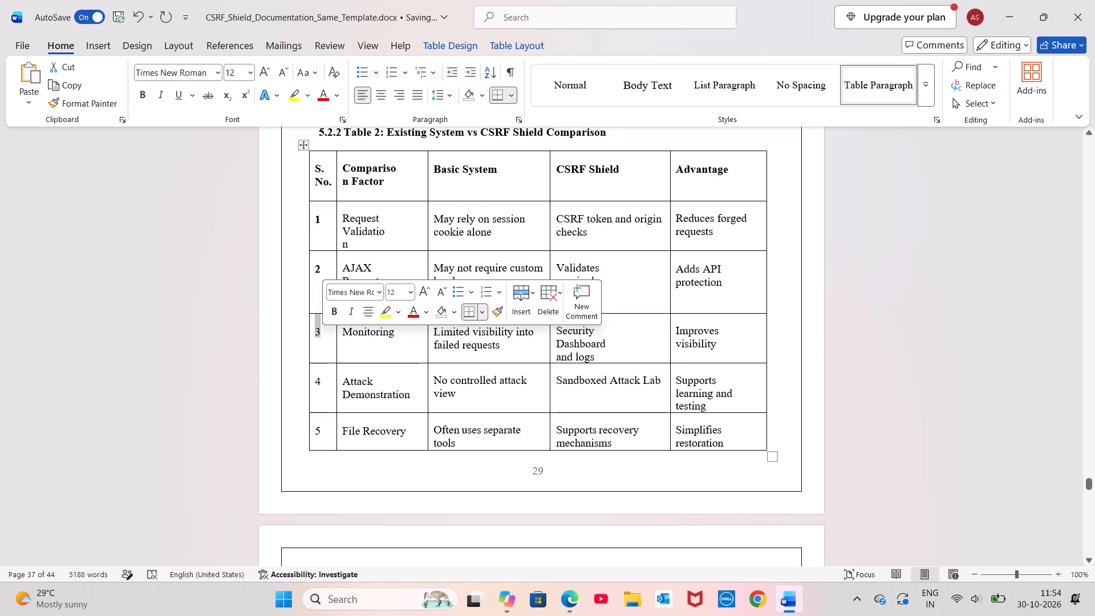
click(328, 311)
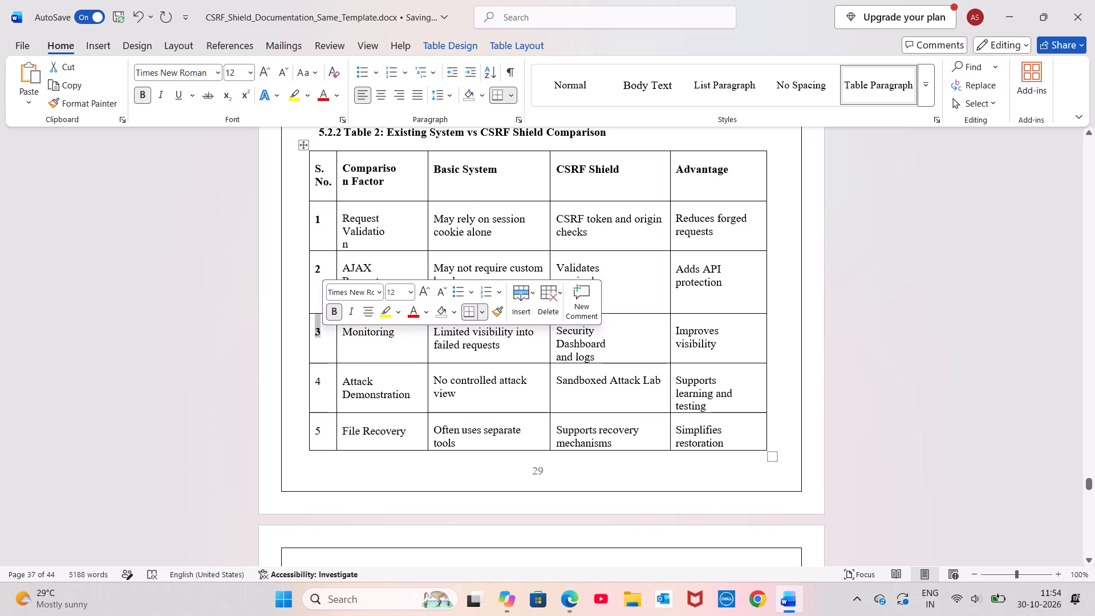
click(314, 384)
drag(314, 384, 325, 385)
click(343, 360)
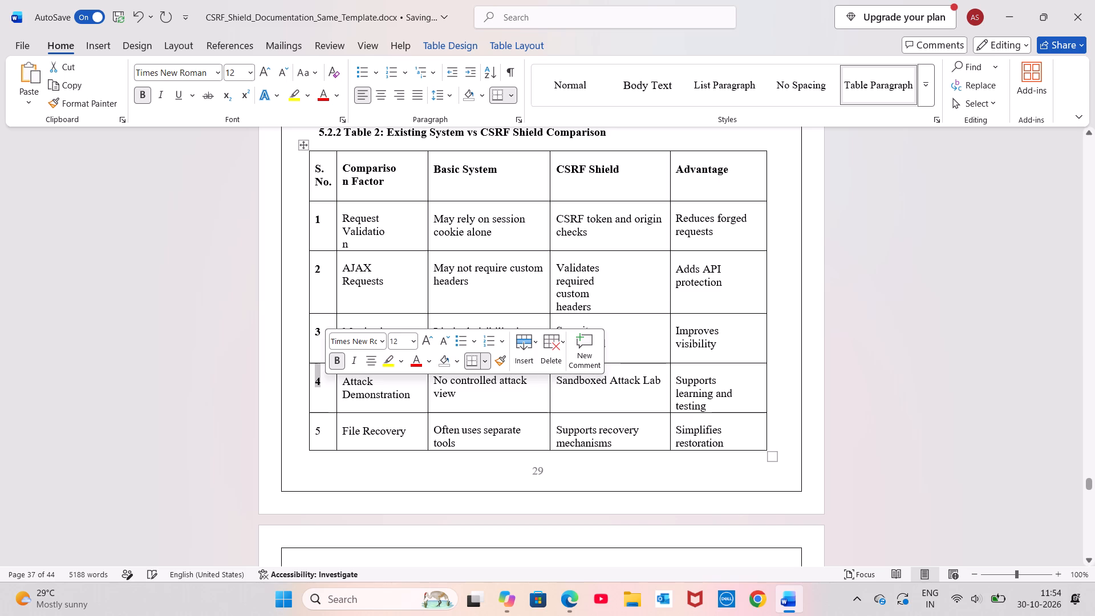
drag(314, 435, 320, 433)
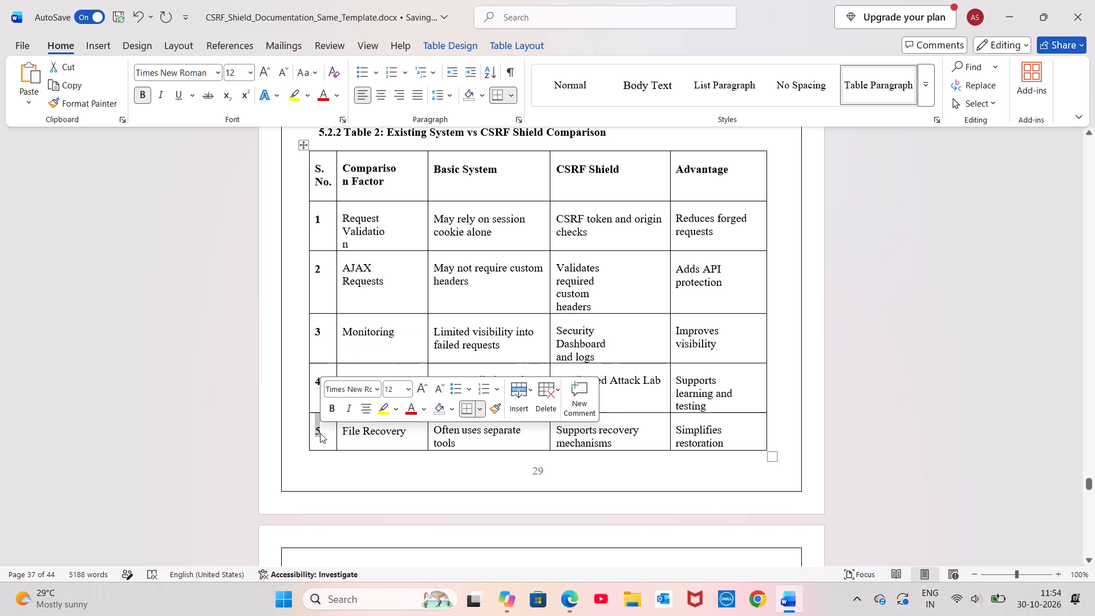
click(327, 408)
Insert blank lines above the 5.2.2 heading to push the heading and its comparison table onto the next page.
scroll(327, 408, down, 5)
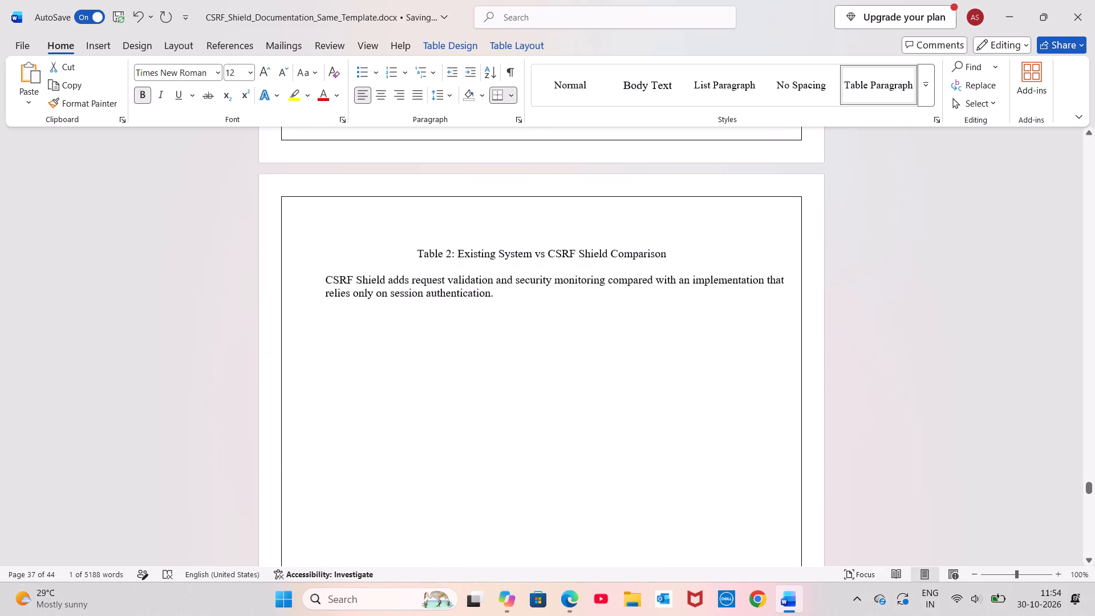
scroll(327, 408, down, 2)
scroll(327, 408, up, 6)
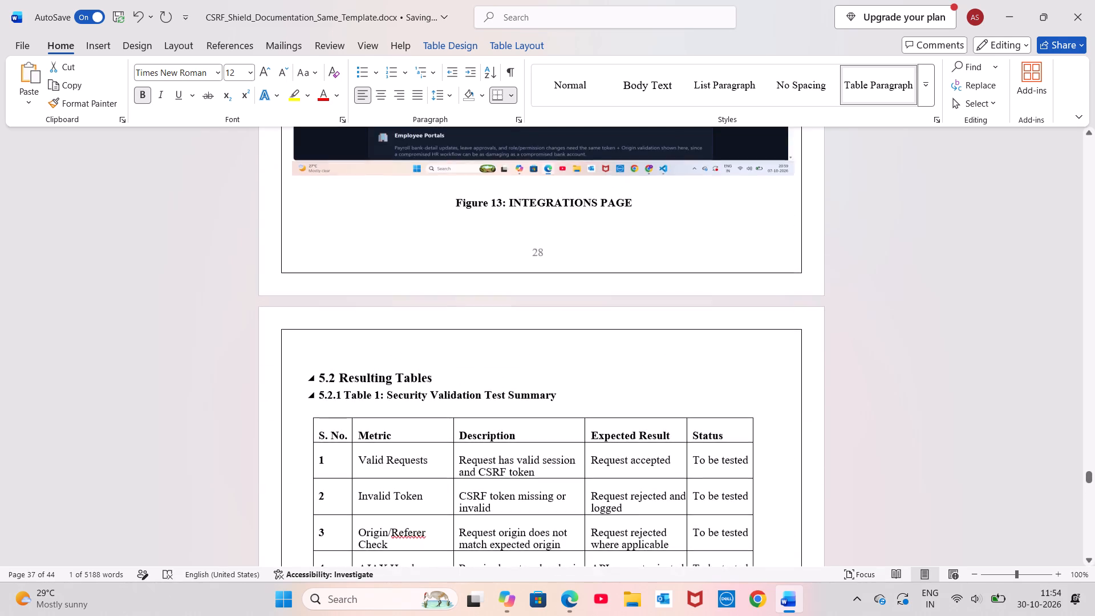
scroll(372, 380, down, 3)
click(449, 224)
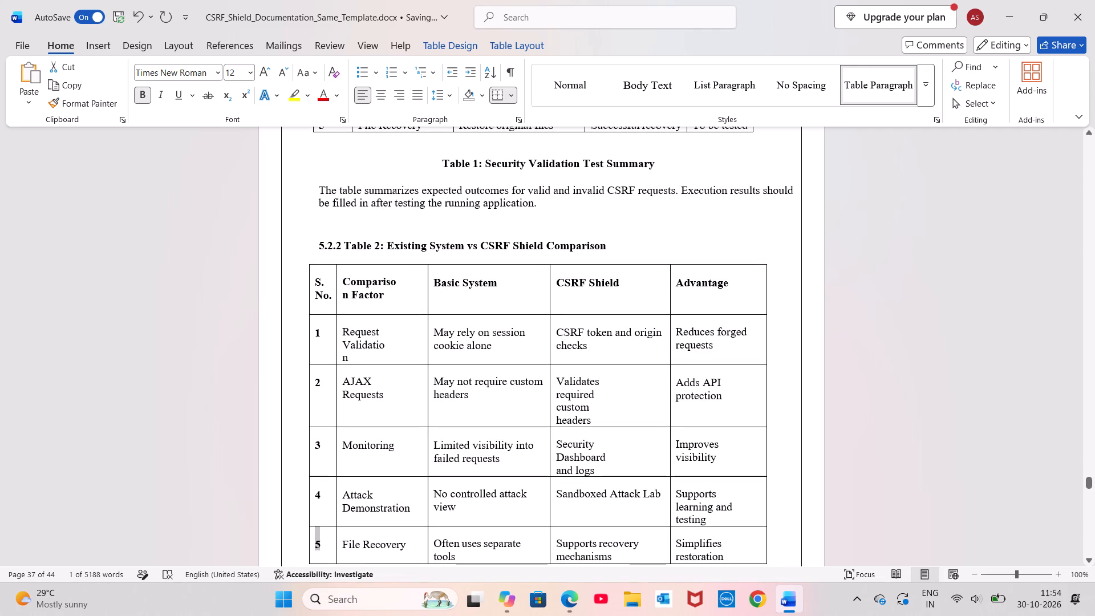
key(Return)
key(Return)
key(Return)
key(Return)
key(Return)
key(Return)
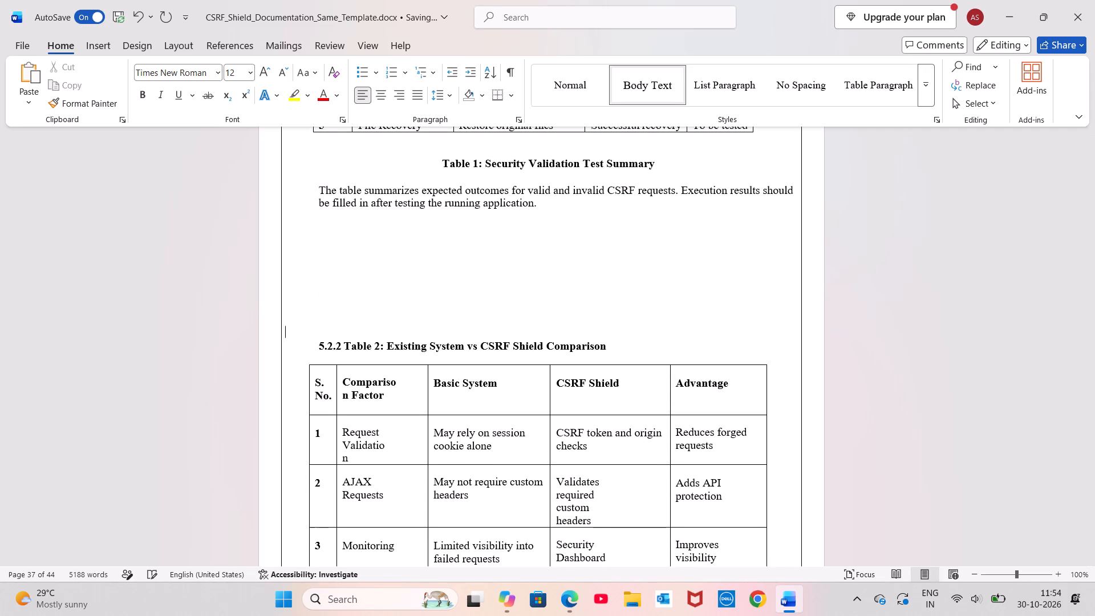
key(Return)
key(Return)
key(Return)
key(Return)
key(Return)
key(Return)
key(Return)
key(Return)
key(Return)
key(Return)
key(Return)
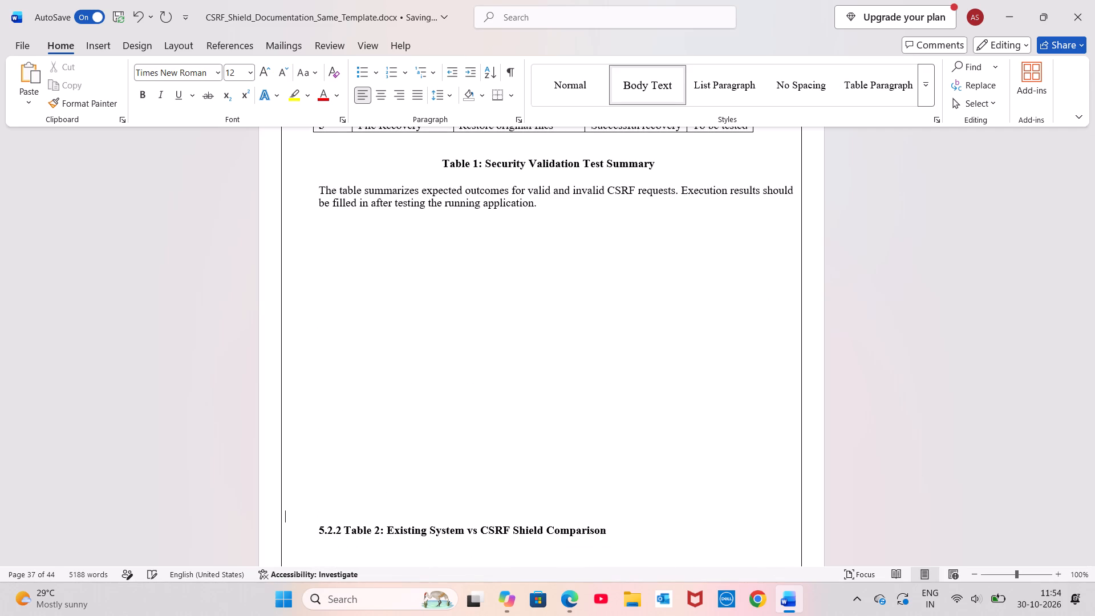
key(Return)
key(Return)
key(Return)
Add an unnumbered blank line between the 5.2 Resulting Tables heading and the 5.2.1 heading.
scroll(473, 341, up, 1)
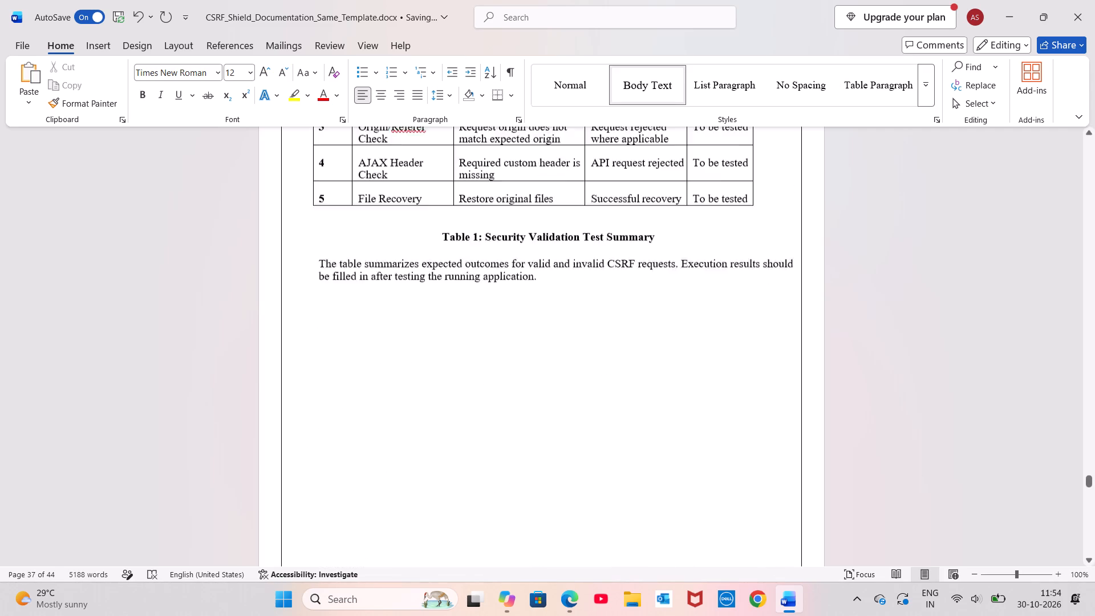
scroll(473, 341, up, 2)
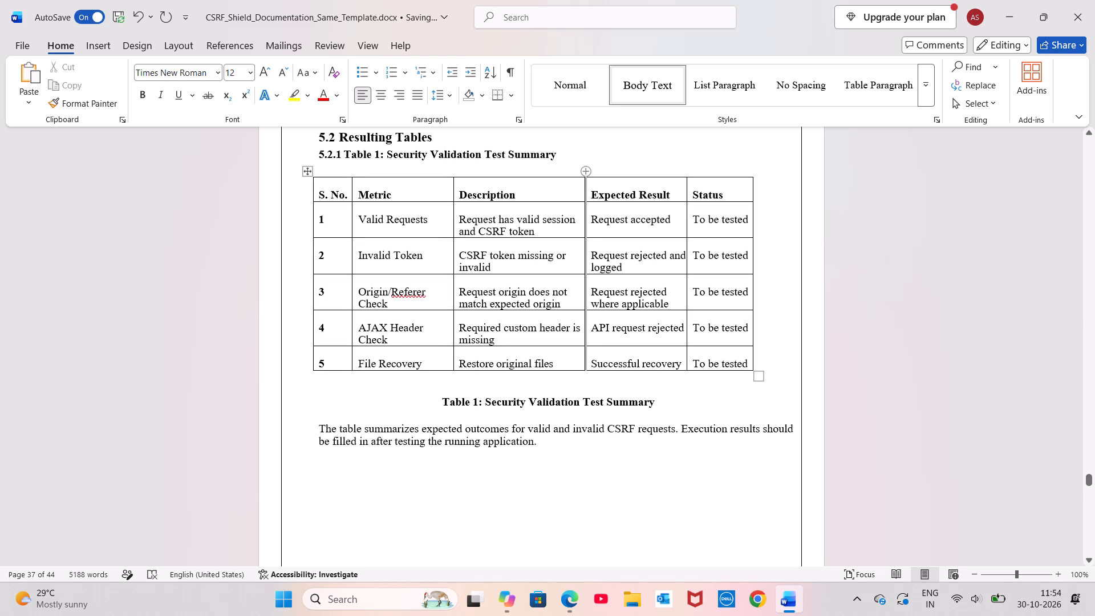
click(434, 138)
key(Return)
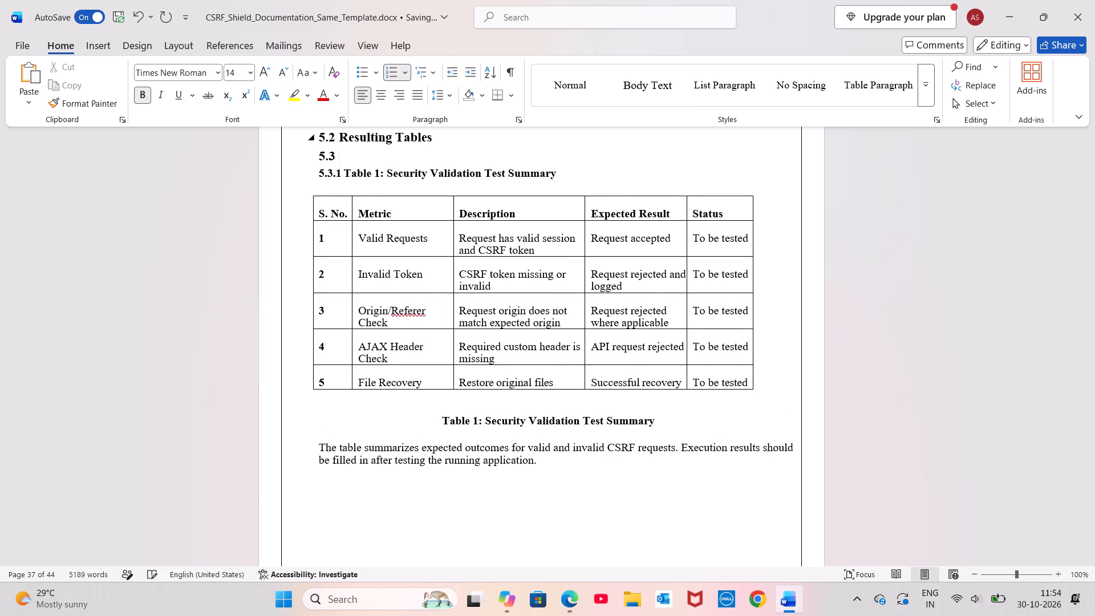
key(BackSpace)
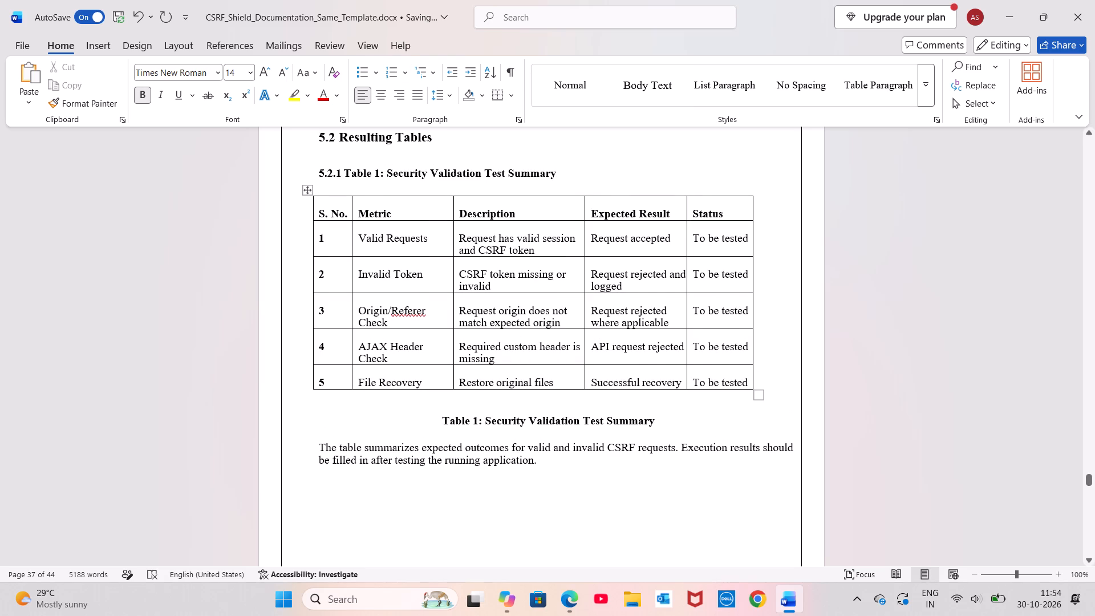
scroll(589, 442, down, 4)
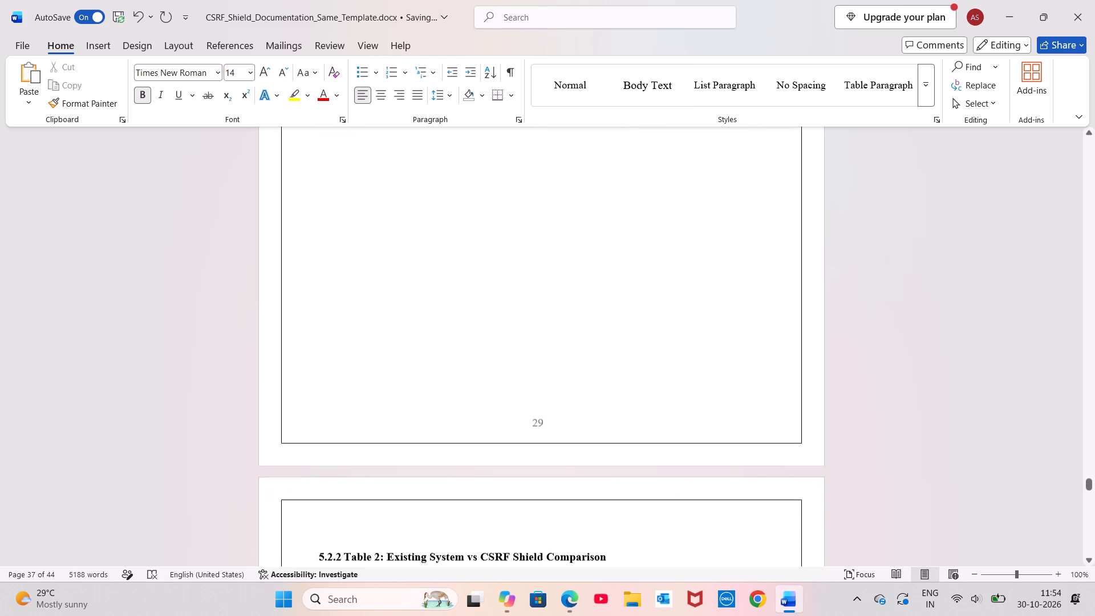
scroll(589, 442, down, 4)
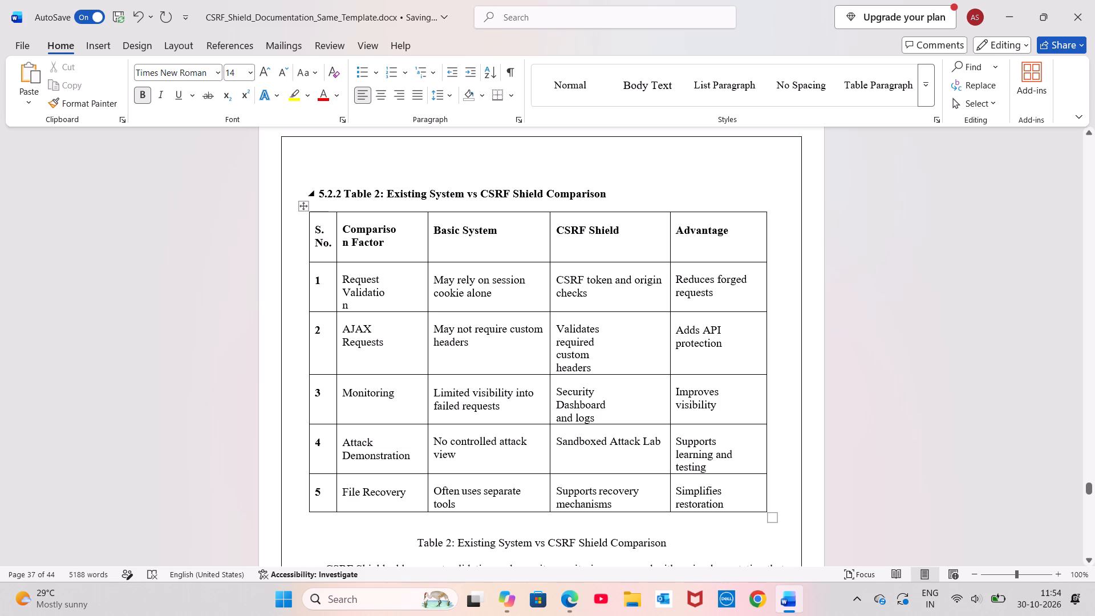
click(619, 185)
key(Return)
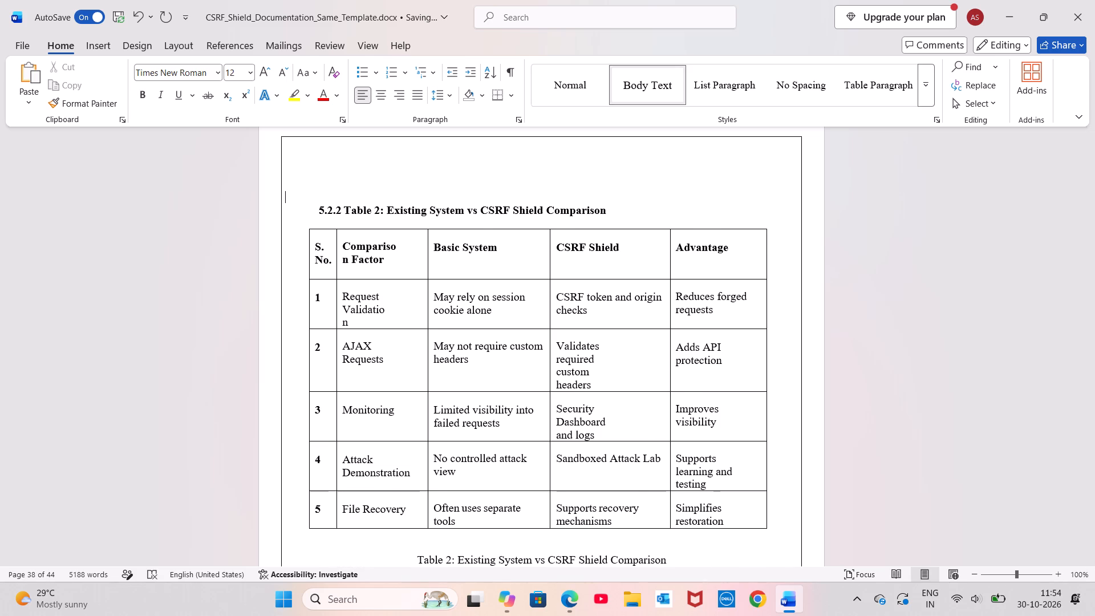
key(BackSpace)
Add an unnumbered blank line between the 5.2.2 heading and its comparison table.
click(614, 193)
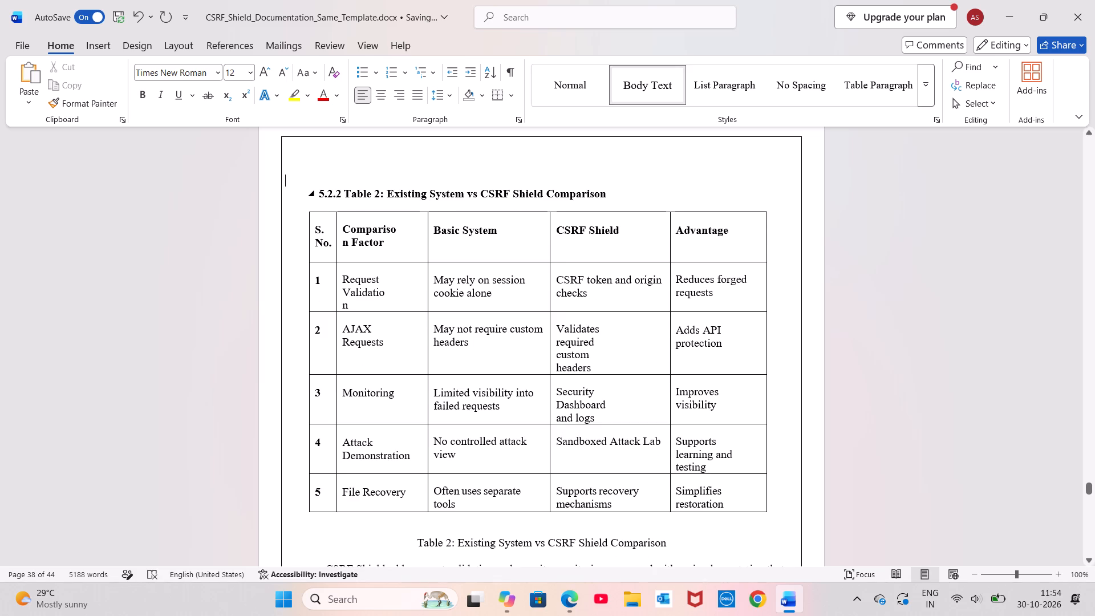
key(Return)
key(BackSpace)
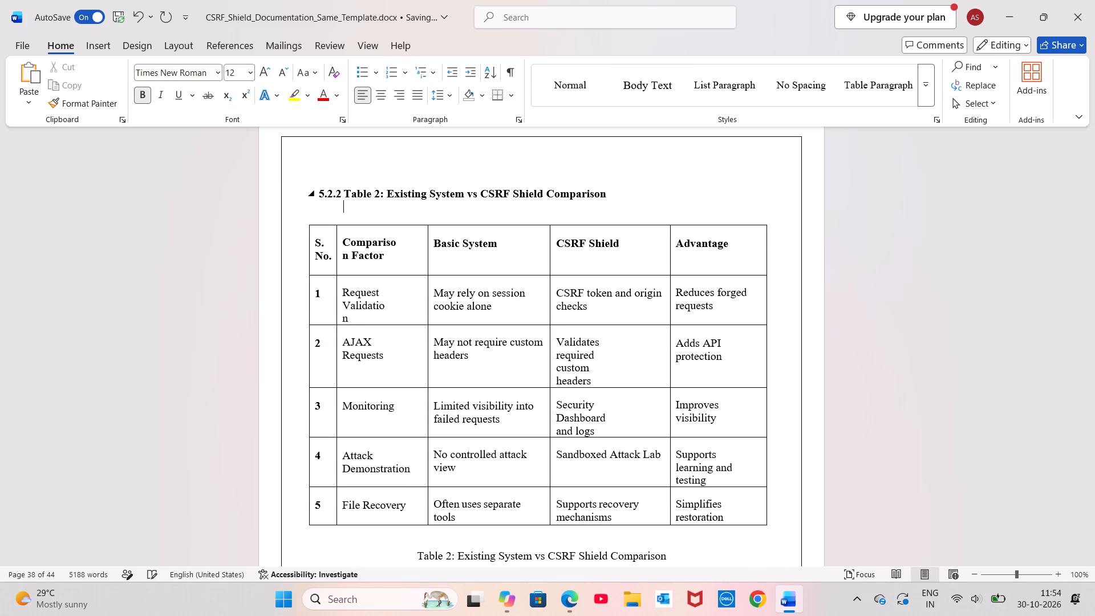
Bold the Table 2: Existing System vs CSRF Shield Comparison caption below the table.
scroll(614, 193, down, 3)
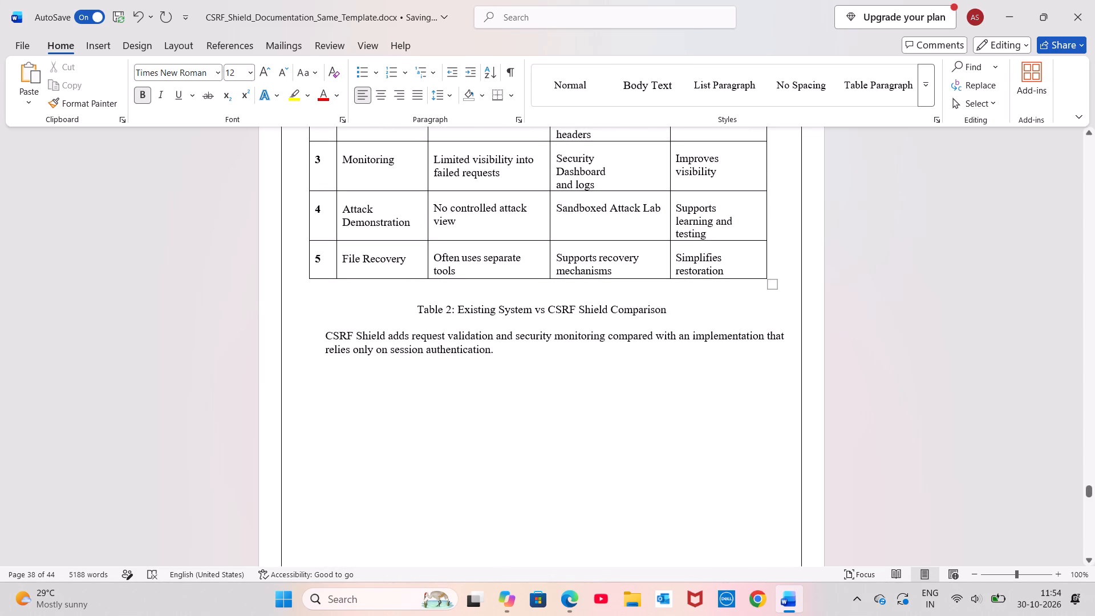
click(460, 307)
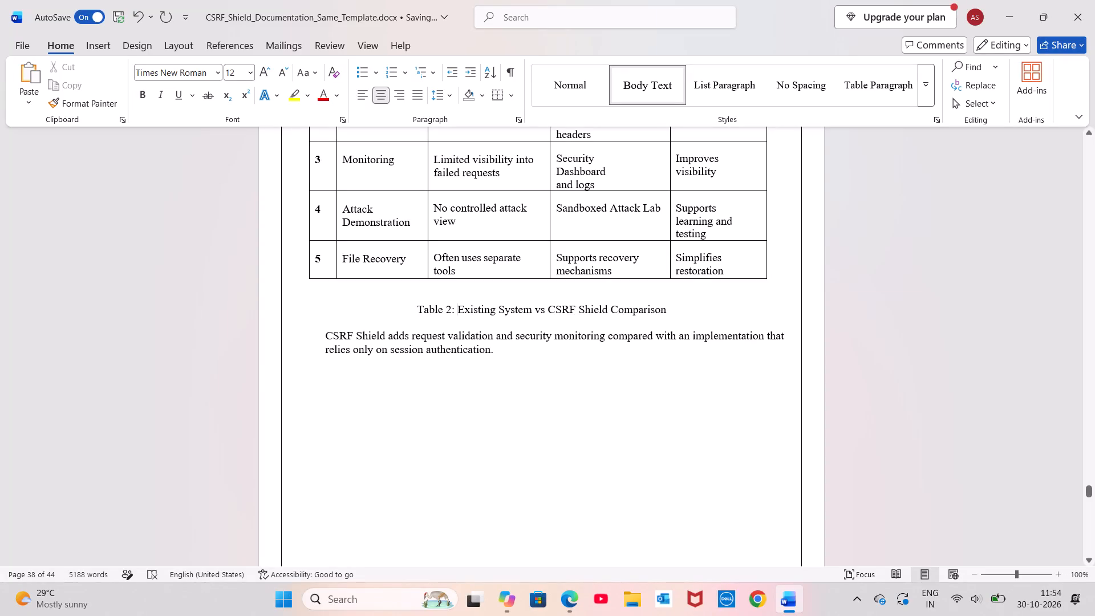
drag(408, 308, 709, 311)
click(719, 291)
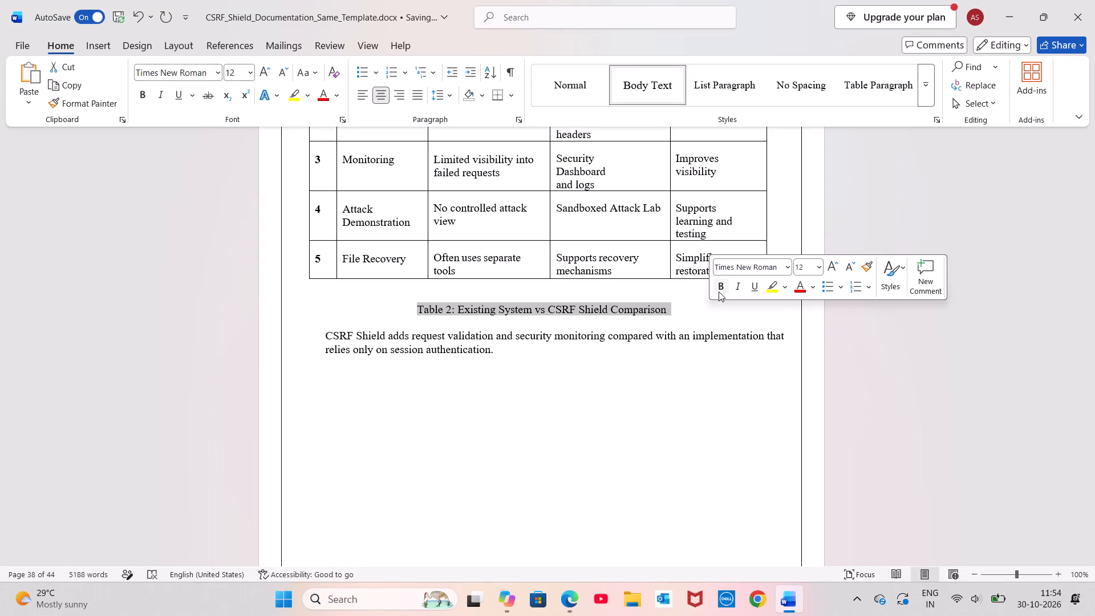
click(709, 317)
scroll(709, 317, down, 2)
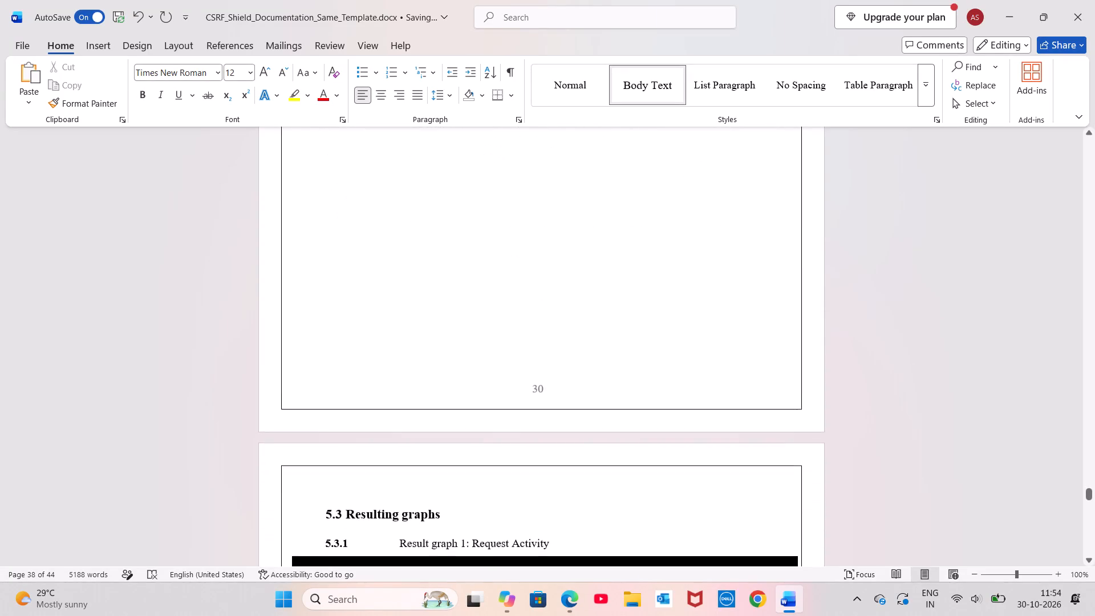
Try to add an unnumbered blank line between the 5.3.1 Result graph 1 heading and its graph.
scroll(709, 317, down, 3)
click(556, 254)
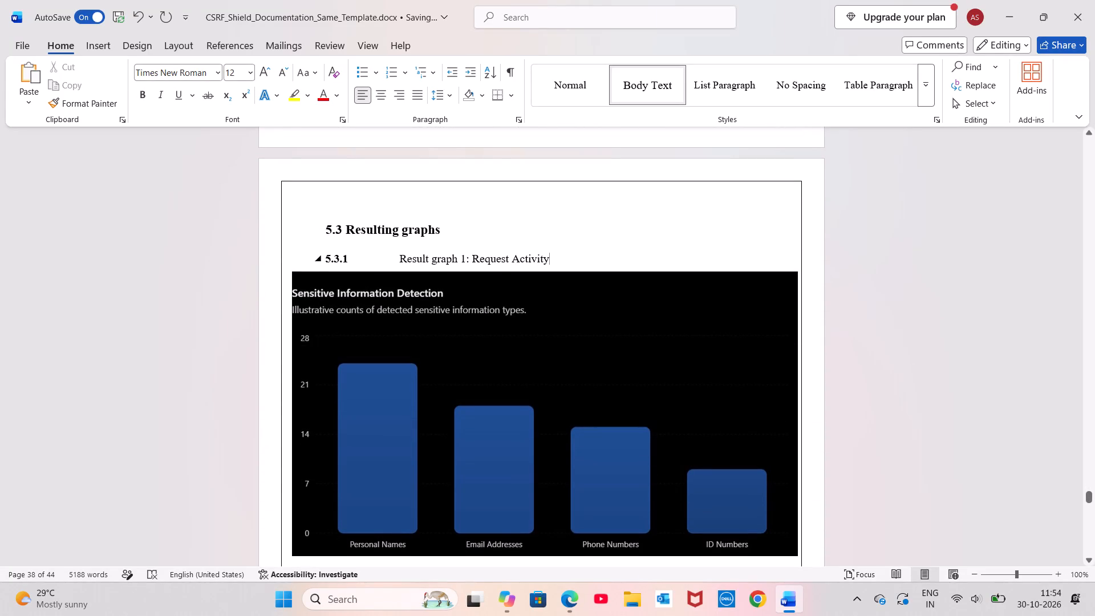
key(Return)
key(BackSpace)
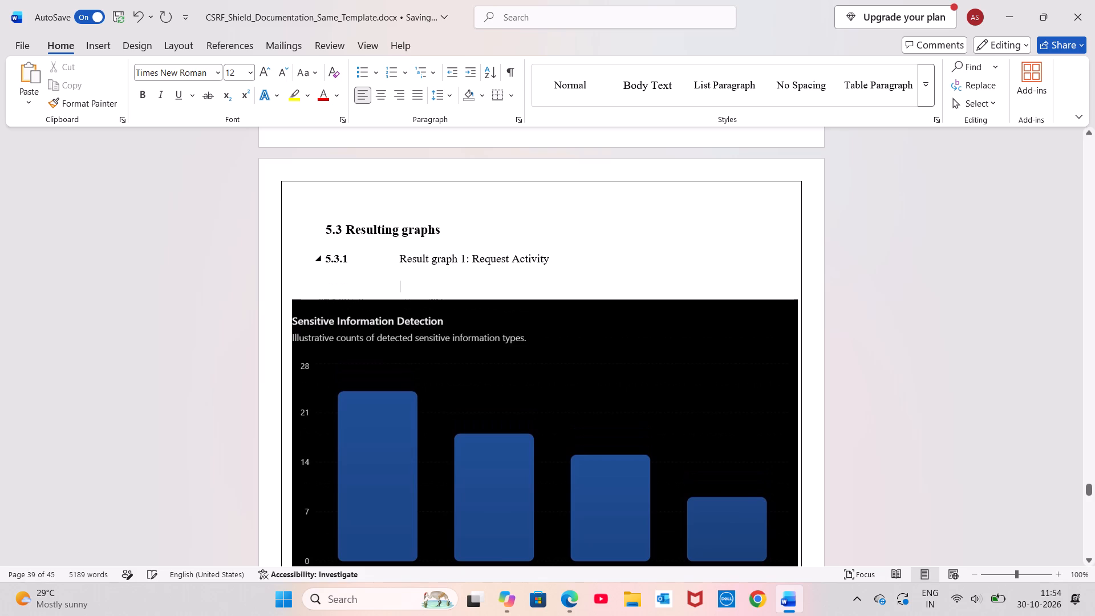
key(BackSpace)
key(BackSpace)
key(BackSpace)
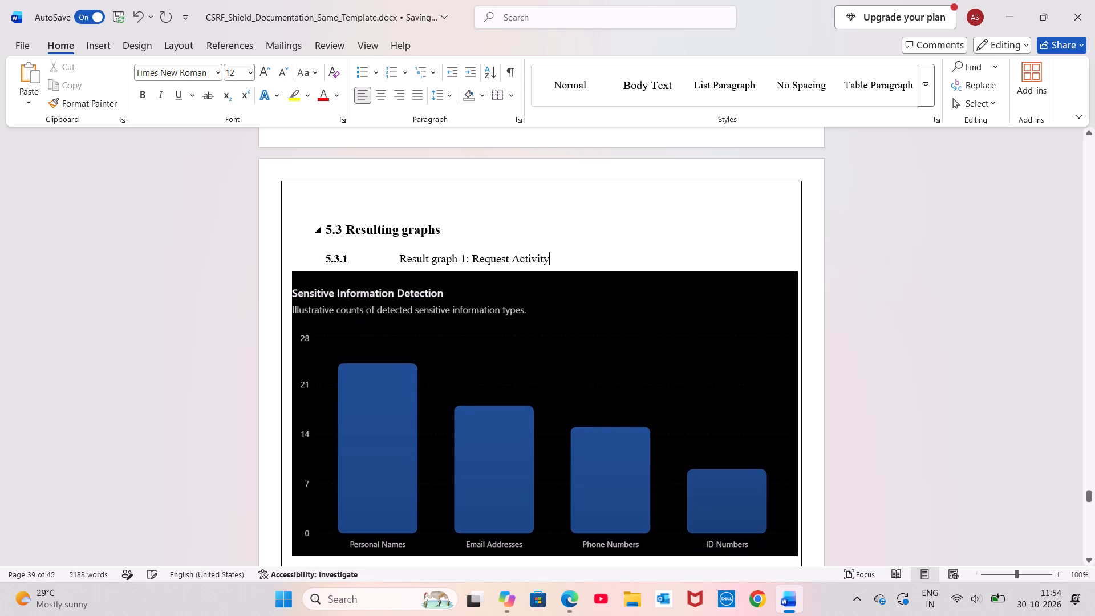
Renumber the Result graph 1: Request Activity heading as 5.3.1 with a narrow gap between the number and the text.
click(395, 264)
key(BackSpace)
key(BackSpace)
key(BackSpace)
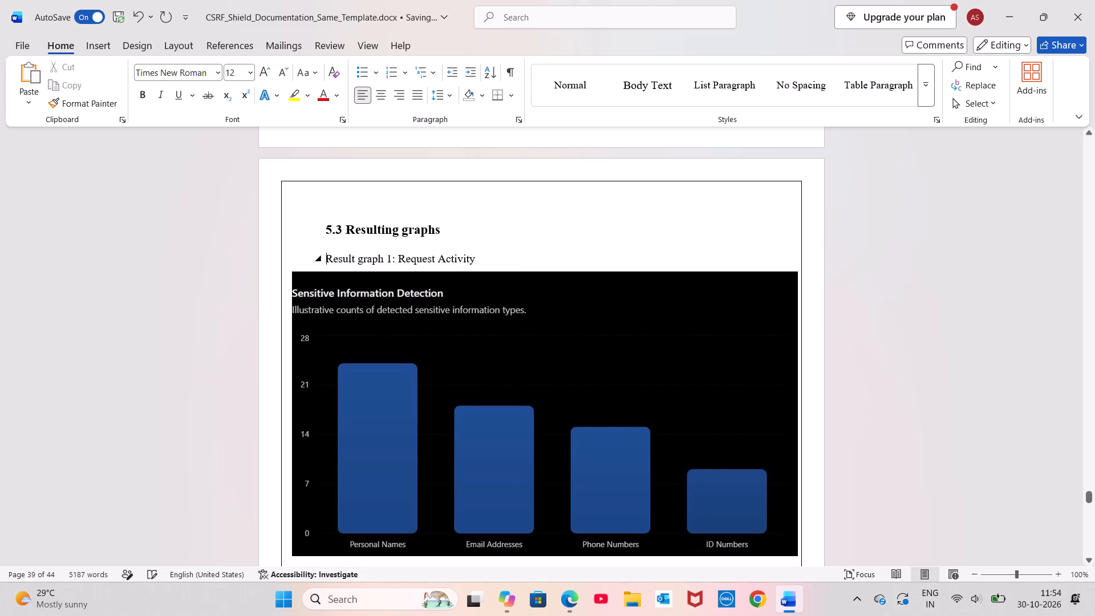
text(5.3.)
text(1)
key(space)
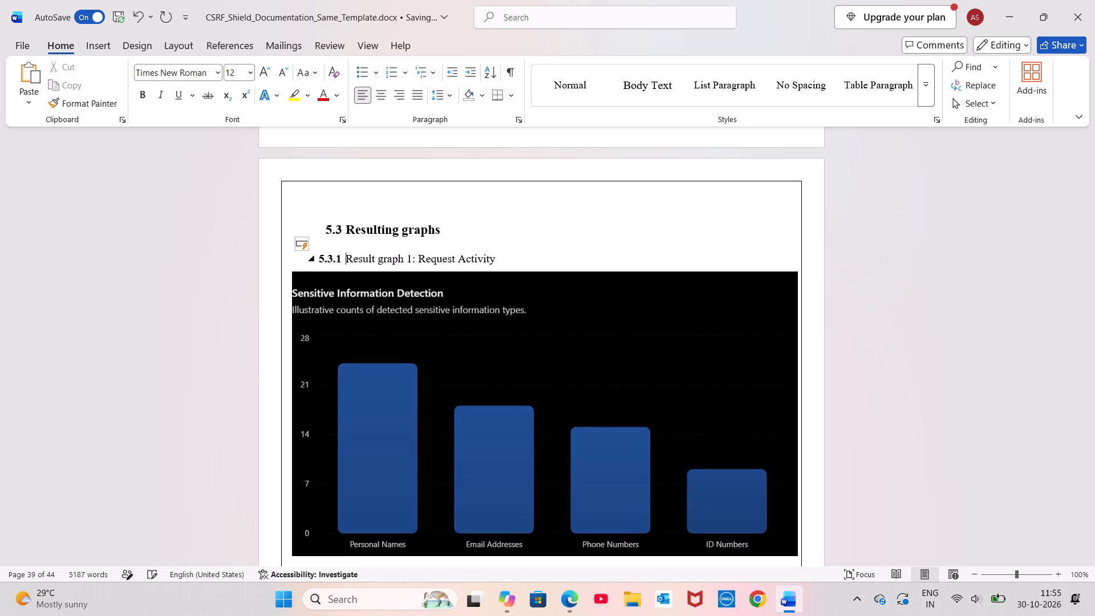
Bold the text Result graph 1: Request Activity in the 5.3.1 heading.
drag(349, 261, 390, 254)
drag(390, 254, 522, 252)
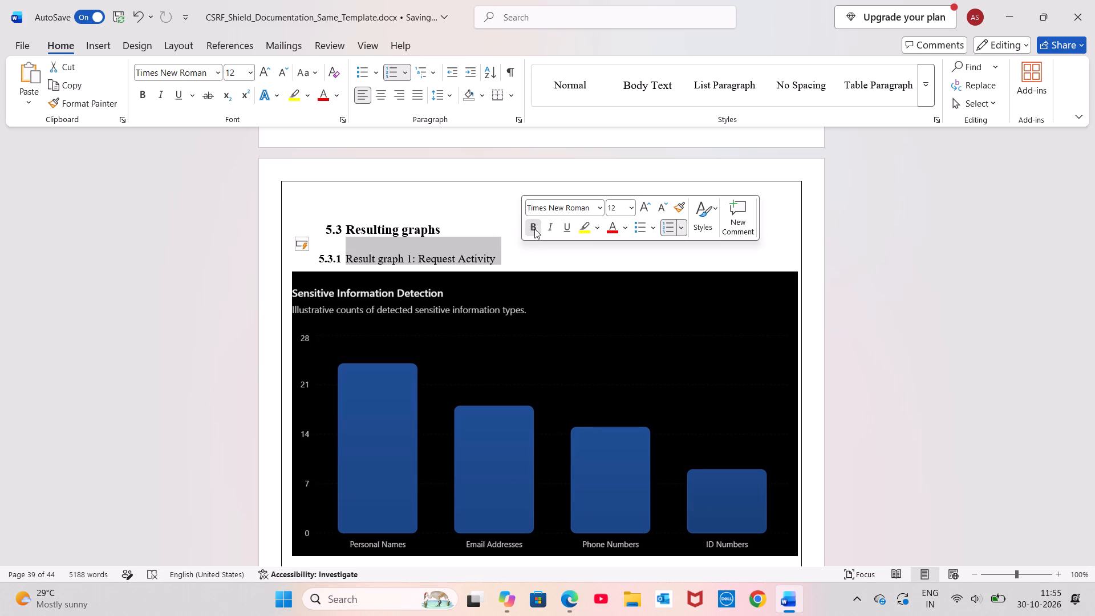
click(534, 229)
Bold the Graph 1: Request Activity caption below the first graph.
scroll(519, 333, down, 3)
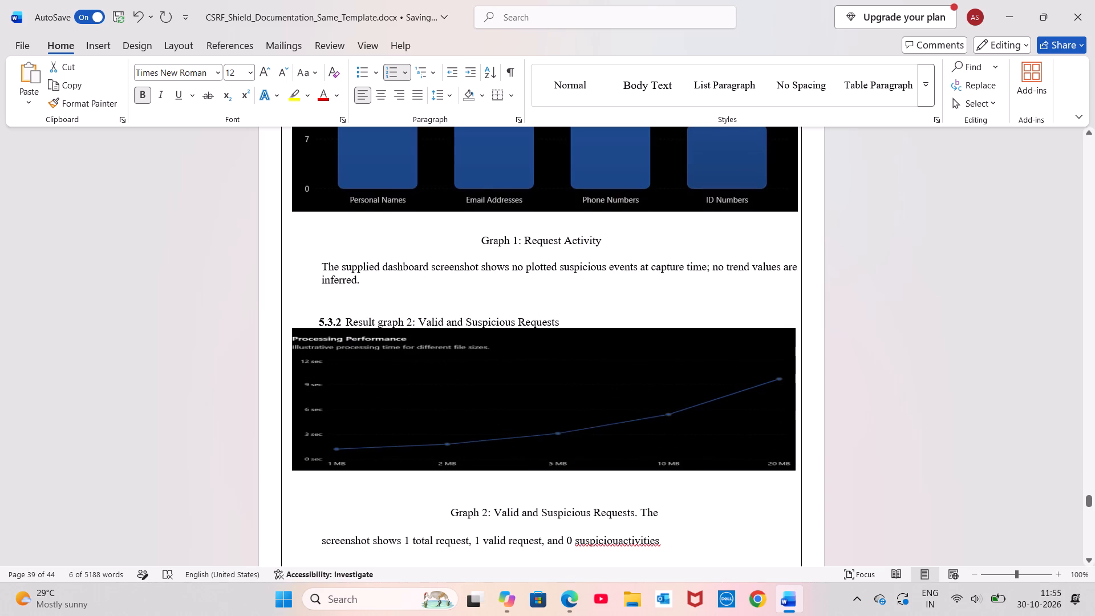
drag(481, 242, 613, 228)
drag(613, 228, 626, 240)
click(640, 212)
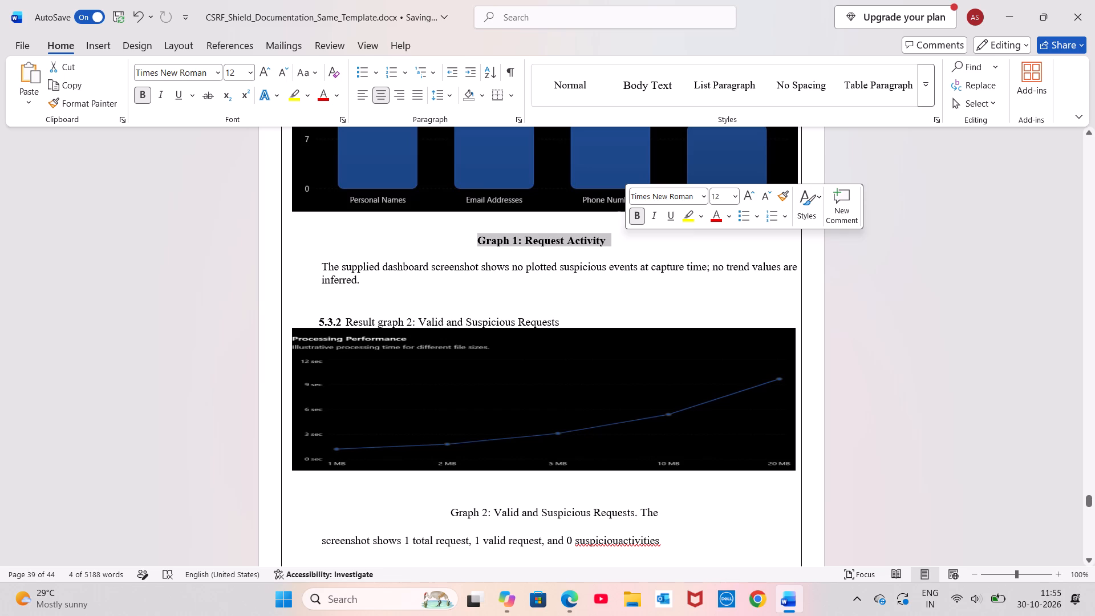
Bold the text Result graph 2: Valid and Suspicious Requests in the 5.3.2 heading.
drag(348, 305, 565, 303)
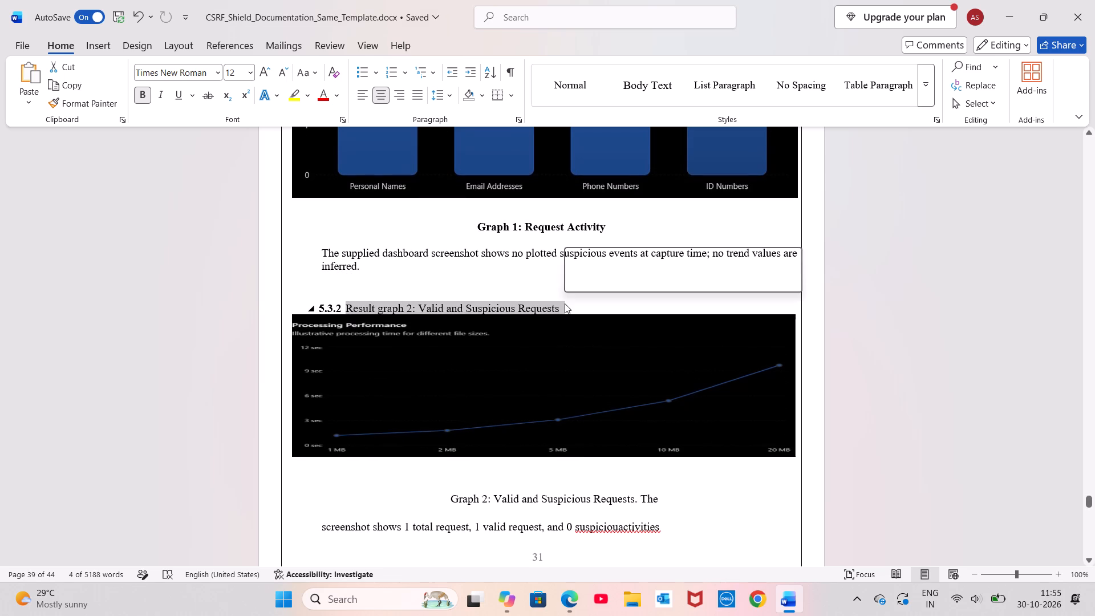
click(571, 274)
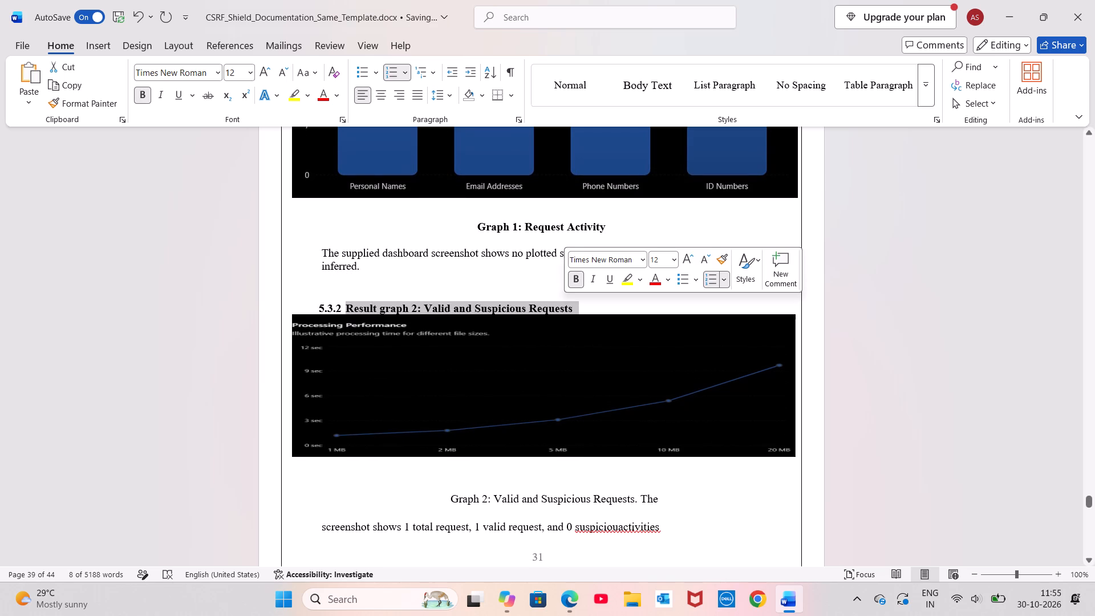
Add an unnumbered blank line between the 5.3.2 heading and its graph.
click(590, 311)
key(Return)
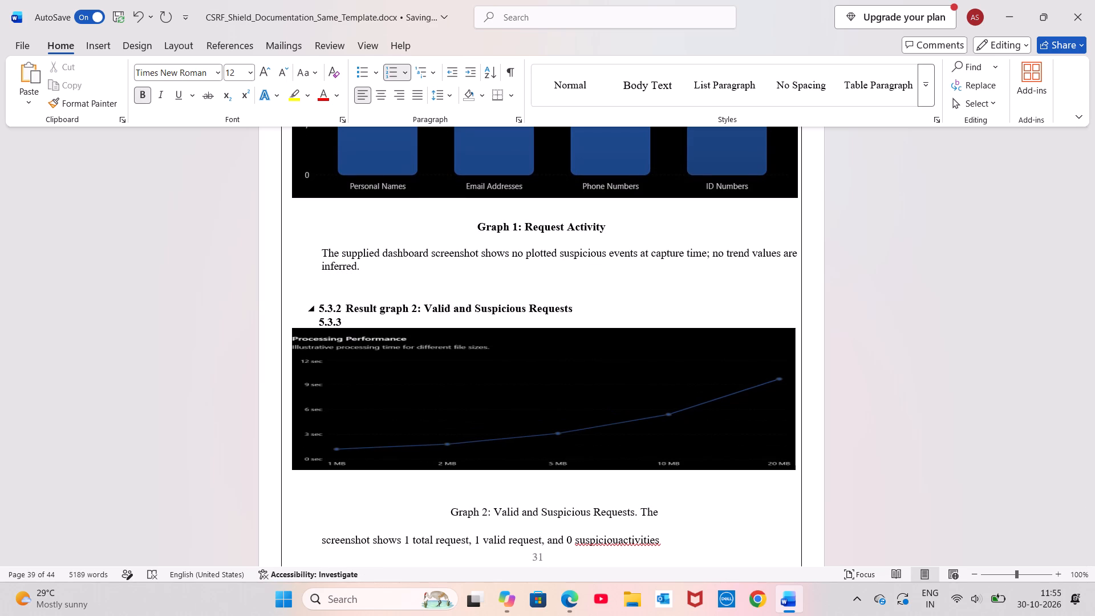
key(BackSpace)
Bold the whole Graph 2: Valid and Suspicious Requests caption line below the second graph.
scroll(590, 311, down, 1)
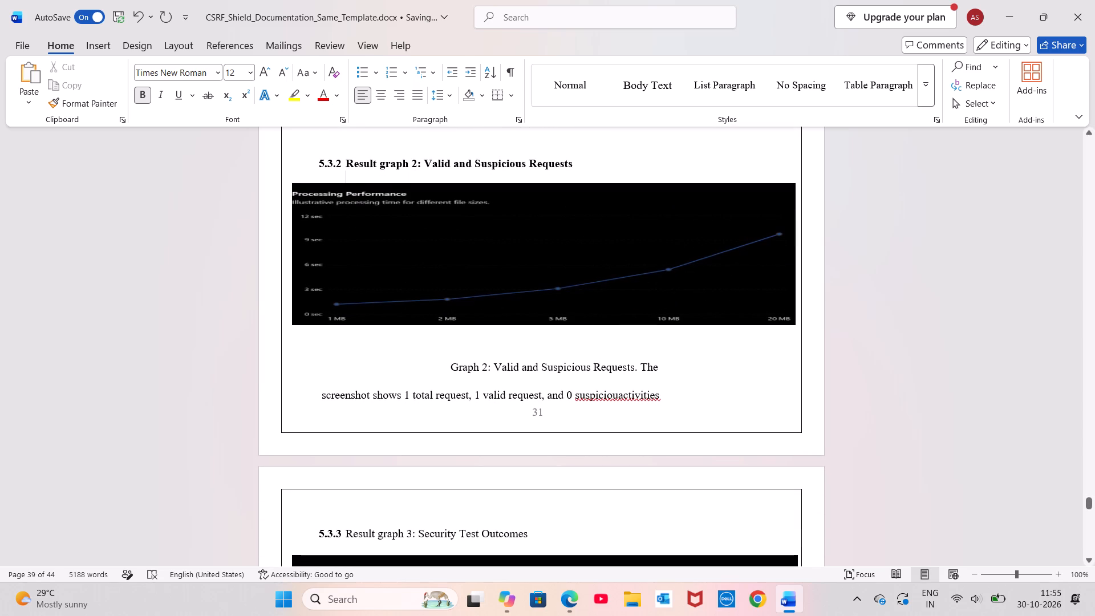
drag(449, 366, 694, 375)
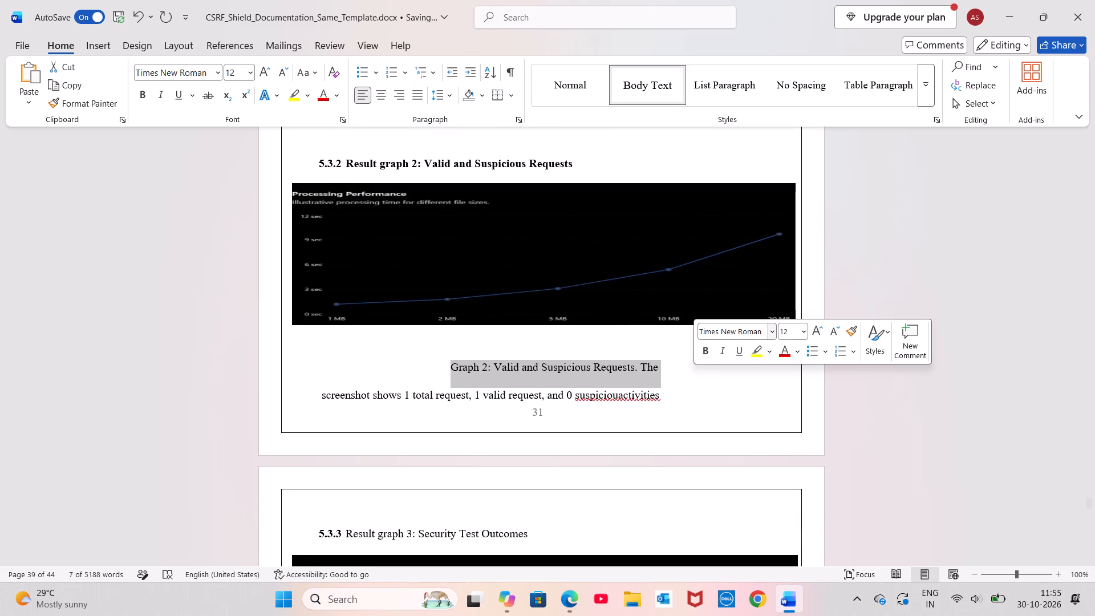
click(709, 351)
click(678, 403)
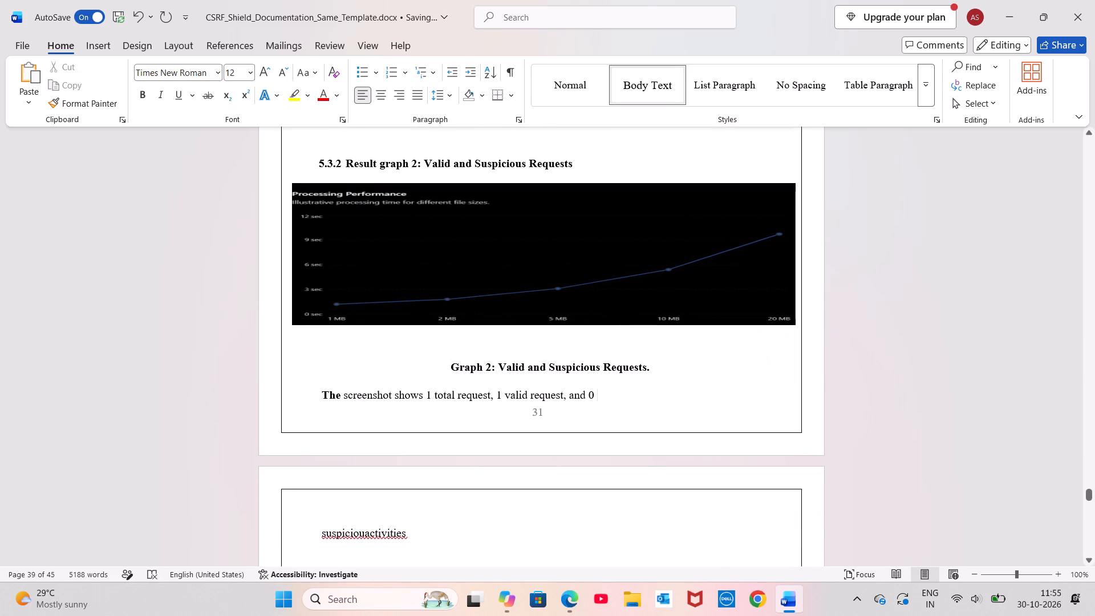
Remove the bold from the word "The" that begins the description sentence after the Graph 2 caption.
drag(326, 399, 328, 399)
drag(328, 399, 340, 399)
click(350, 378)
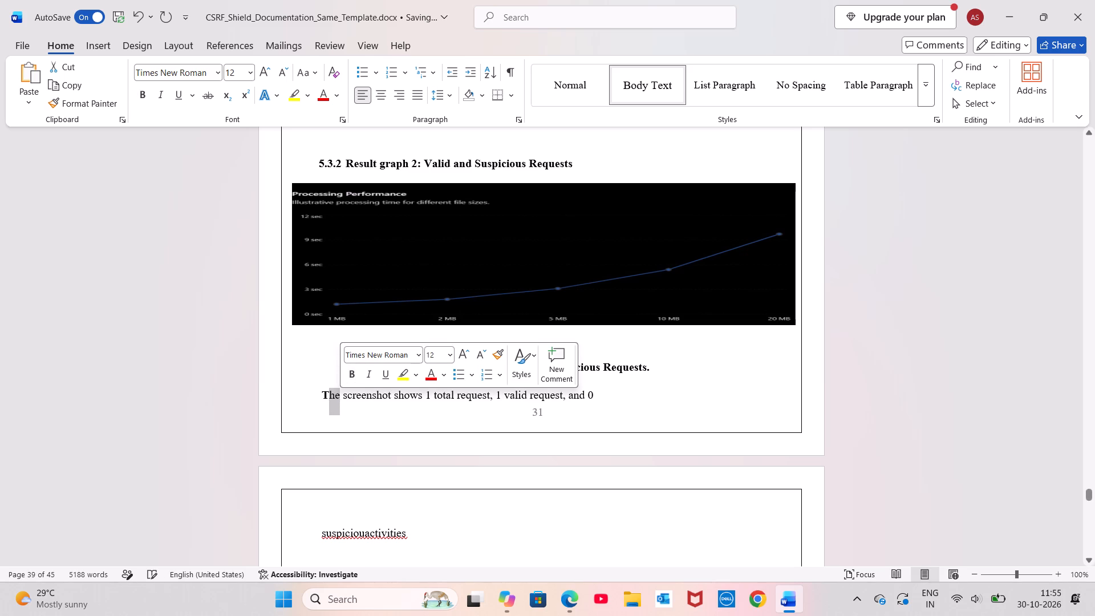
drag(321, 398, 336, 400)
click(346, 383)
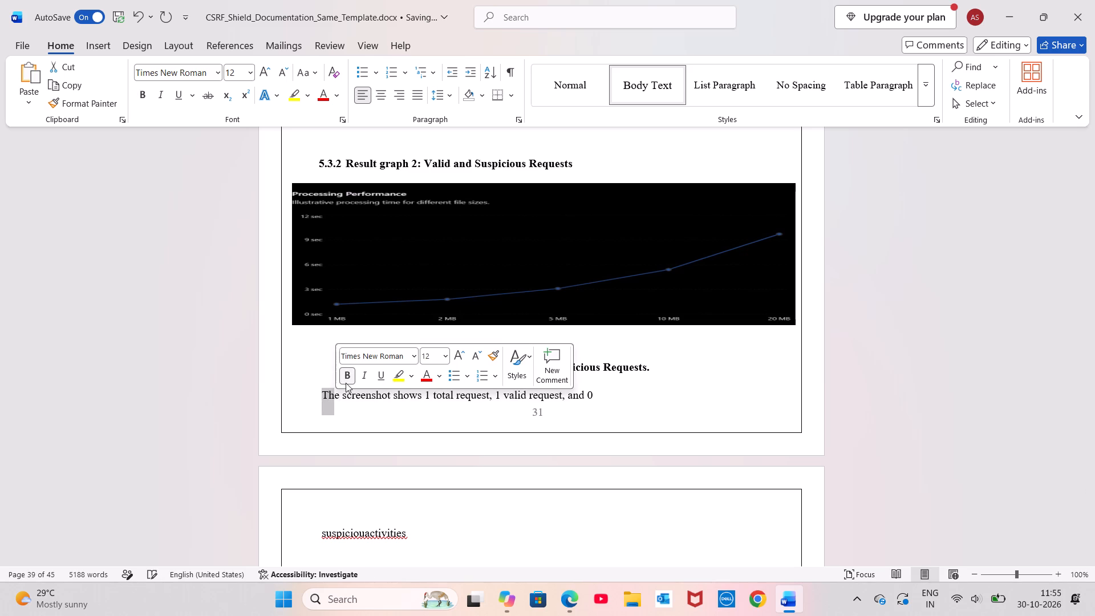
Delete "0 suspiciouactivities" from the end of the Graph 2 description sentence.
scroll(380, 430, down, 3)
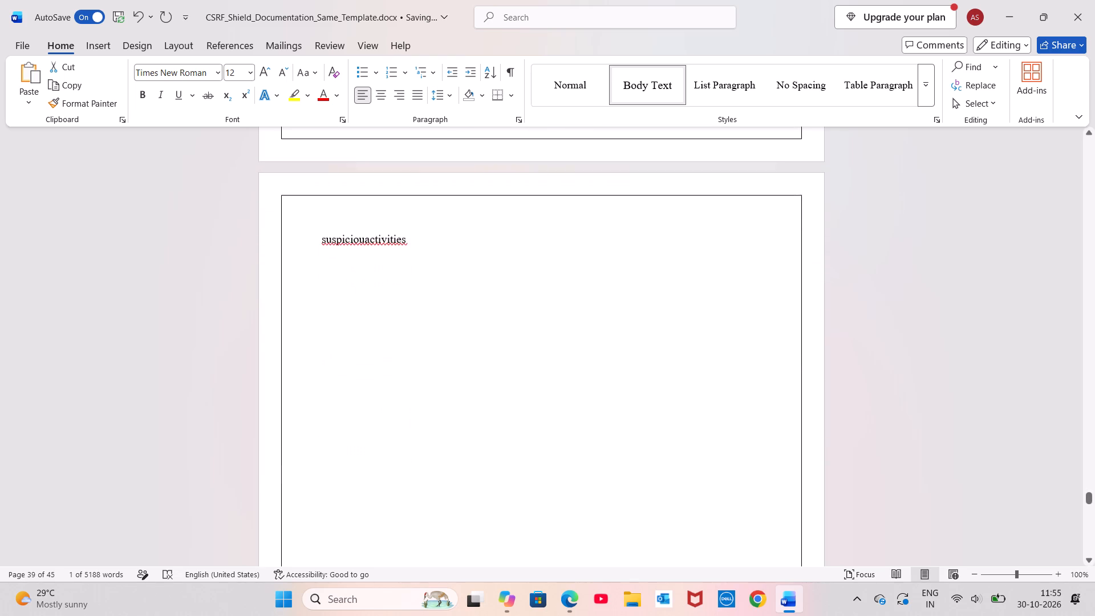
scroll(380, 430, down, 1)
scroll(363, 318, up, 1)
click(320, 318)
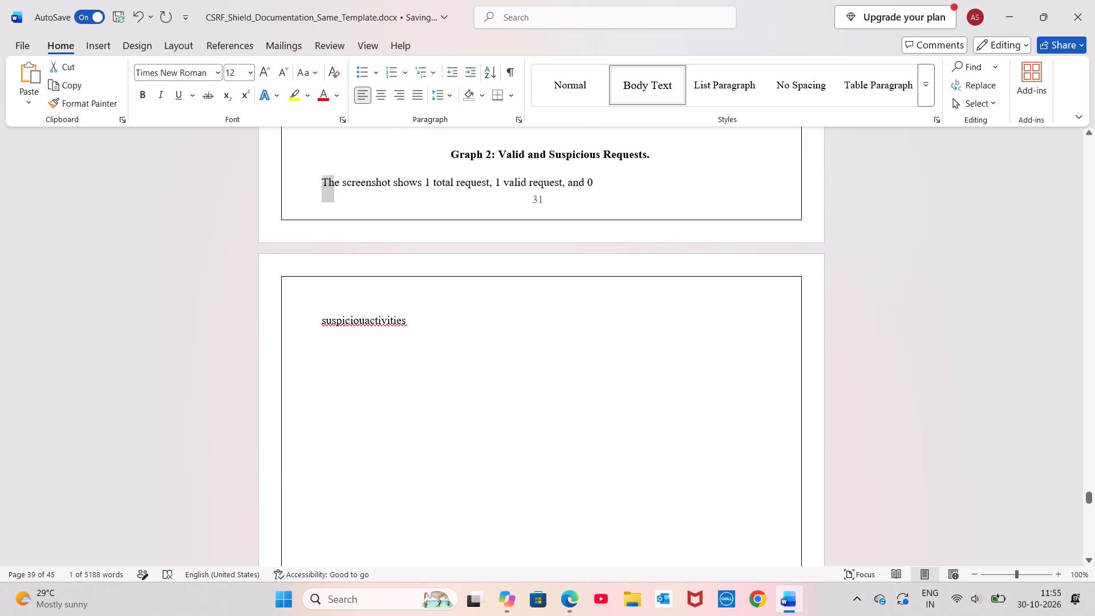
key(BackSpace)
key(BackSpace)
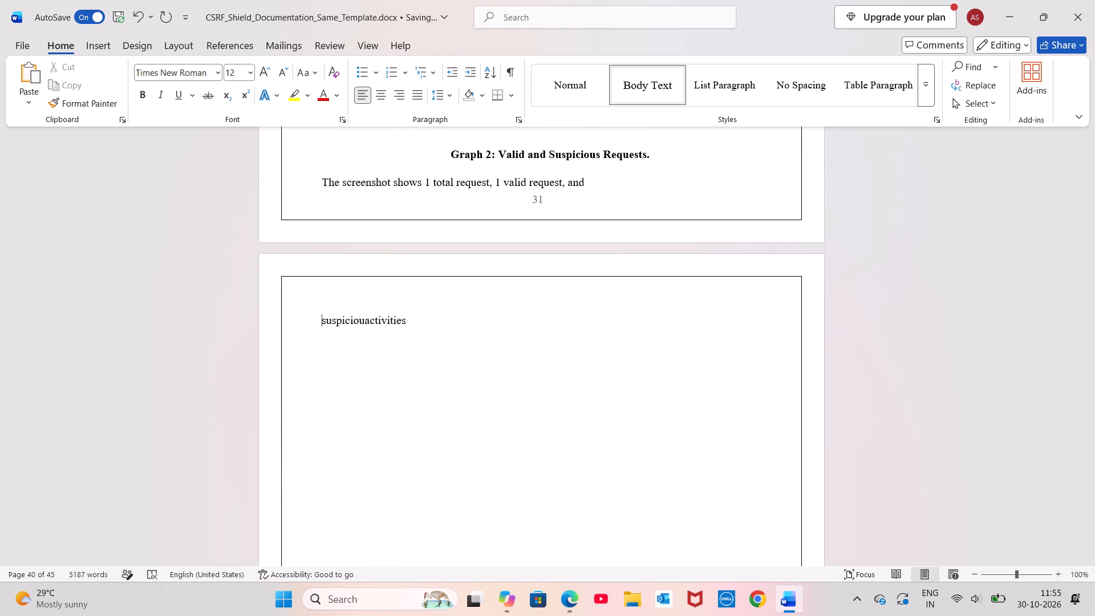
drag(320, 318, 454, 324)
key(BackSpace)
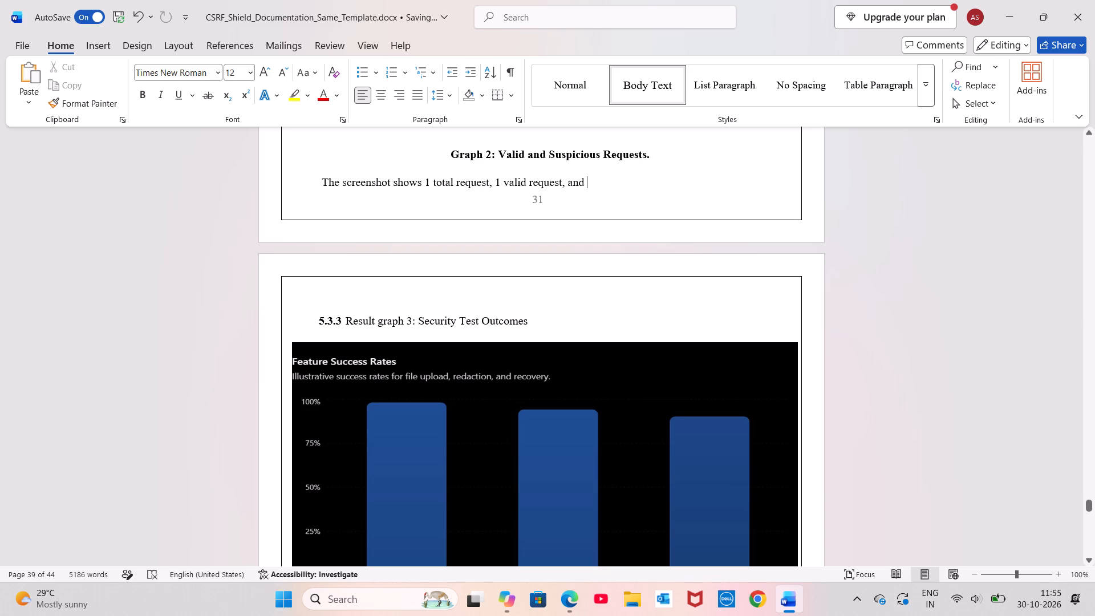
Enter "0 suspicious ac" after "1 valid request, and" in the Graph 2 description sentence.
scroll(488, 173, up, 1)
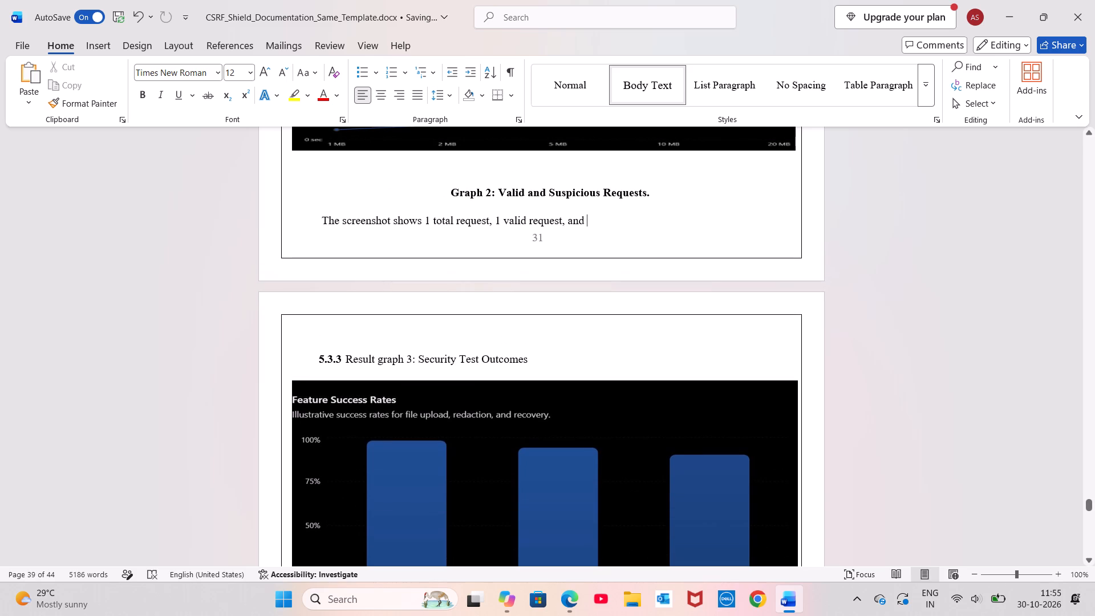
text(0 suspicious)
key(space)
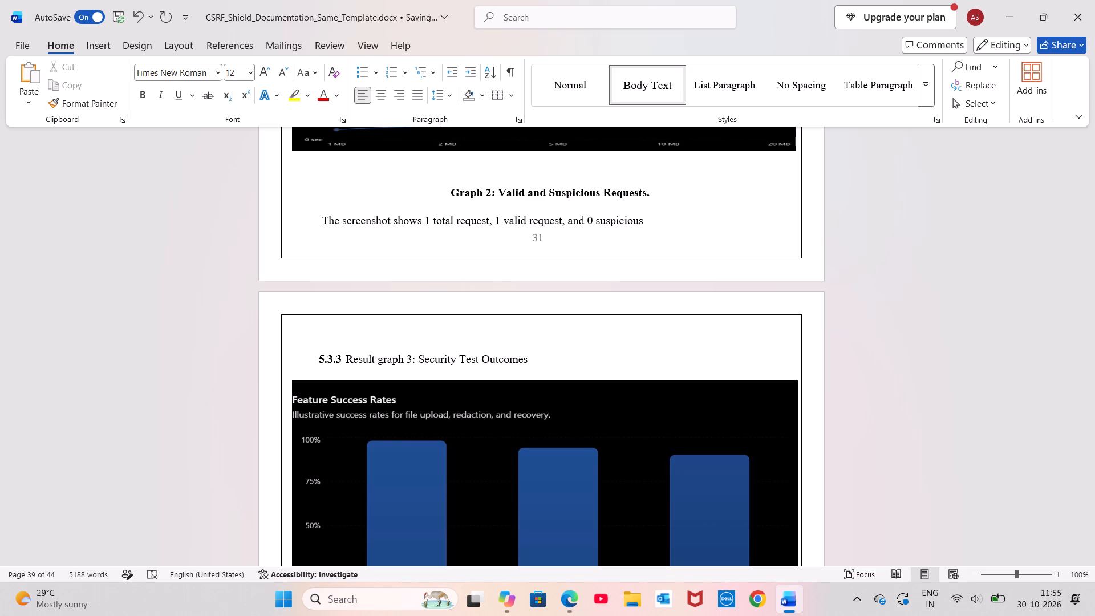
text(activit)
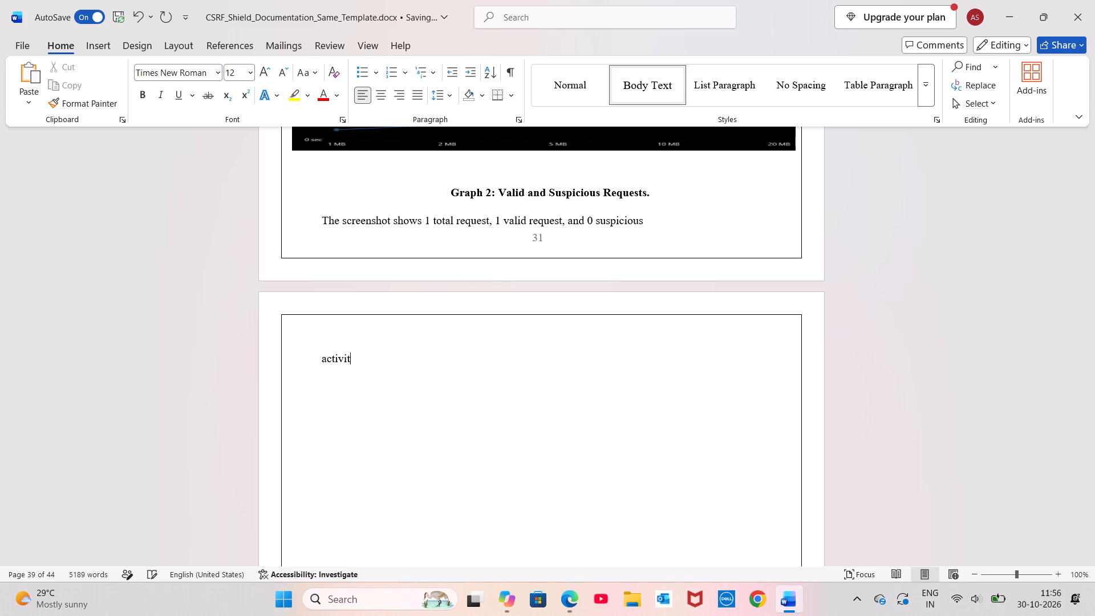
key(BackSpace)
key(BackSpace)
key(BackSpace)
key(BackSpace)
key(BackSpace)
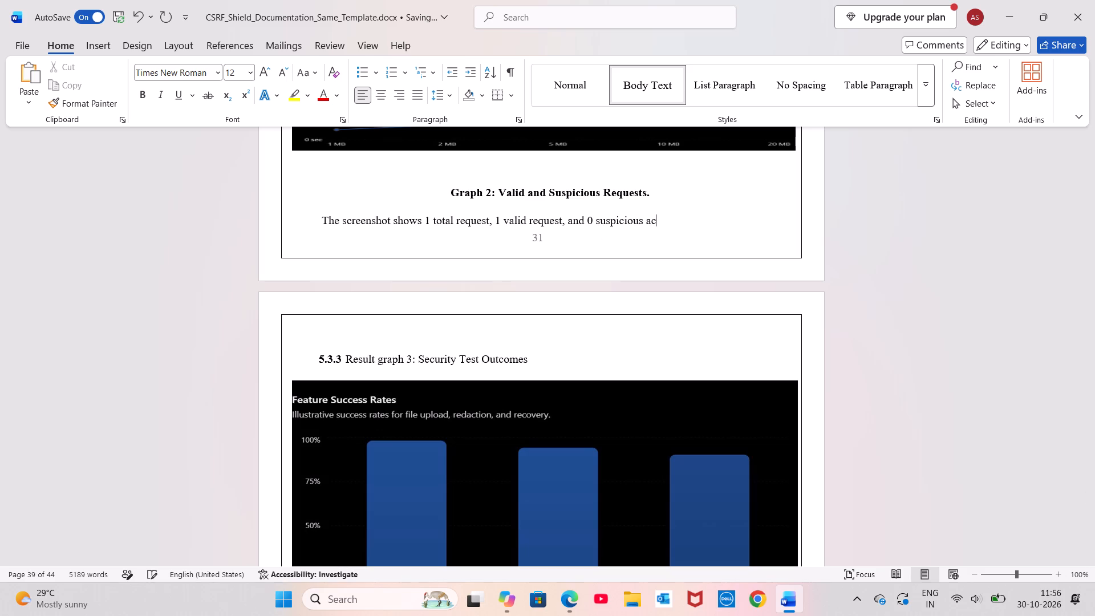
Separate the Graph 2 caption from its description with a paragraph break after "Requests.".
click(321, 222)
key(BackSpace)
key(BackSpace)
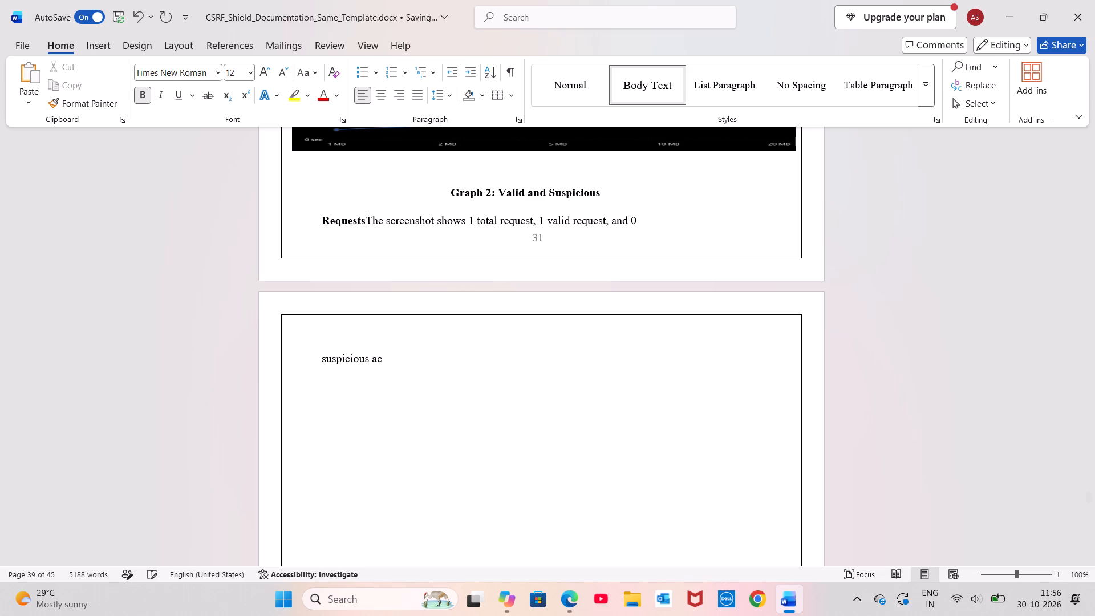
key(period)
key(Return)
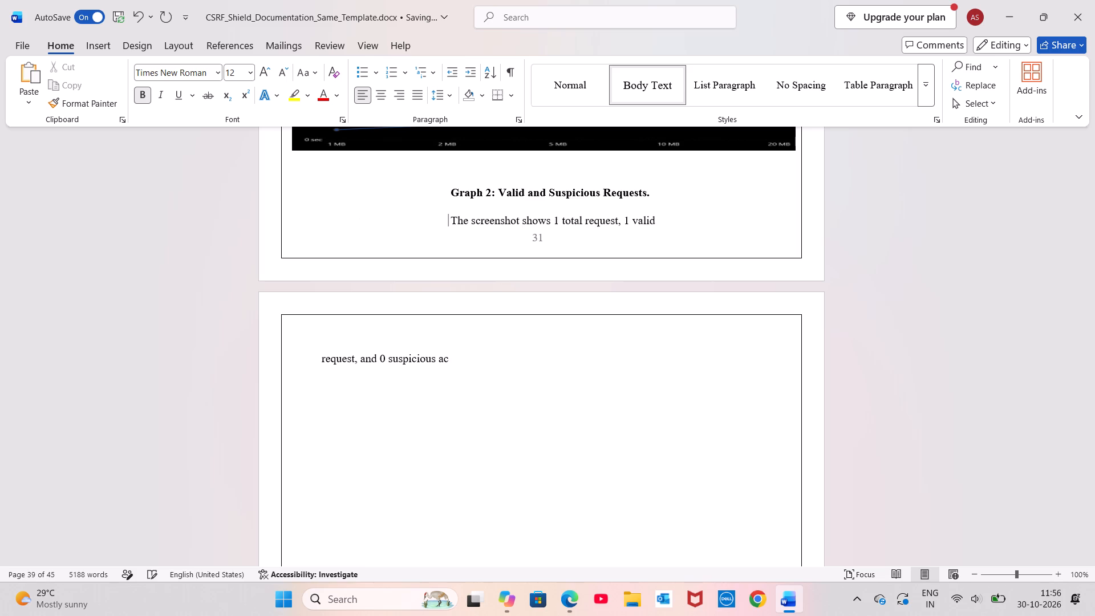
Remove the blank line between the second graph and the Graph 2 caption.
click(452, 189)
key(BackSpace)
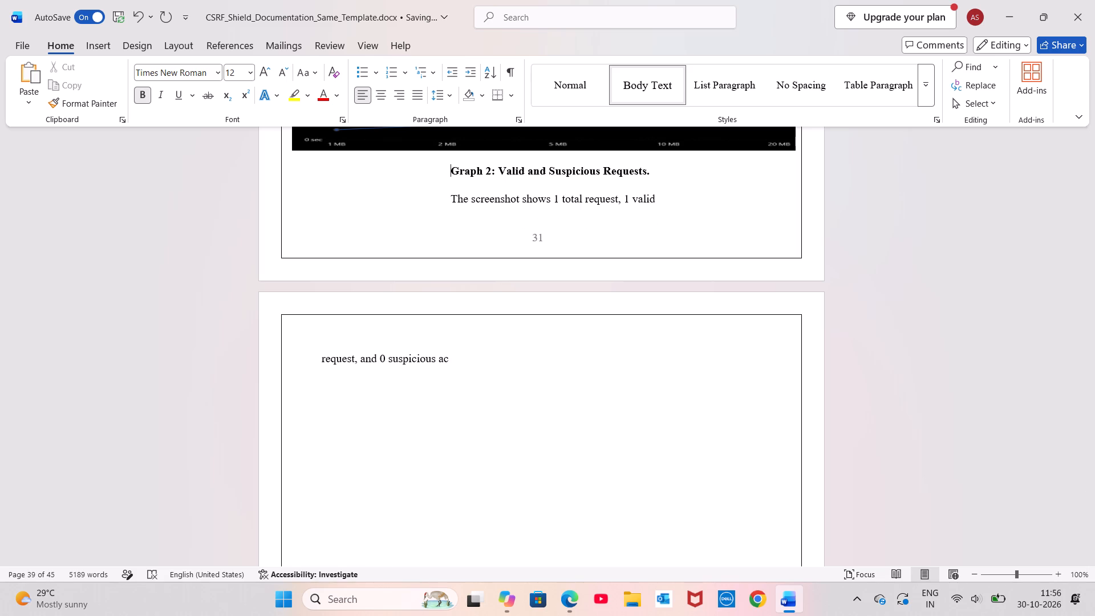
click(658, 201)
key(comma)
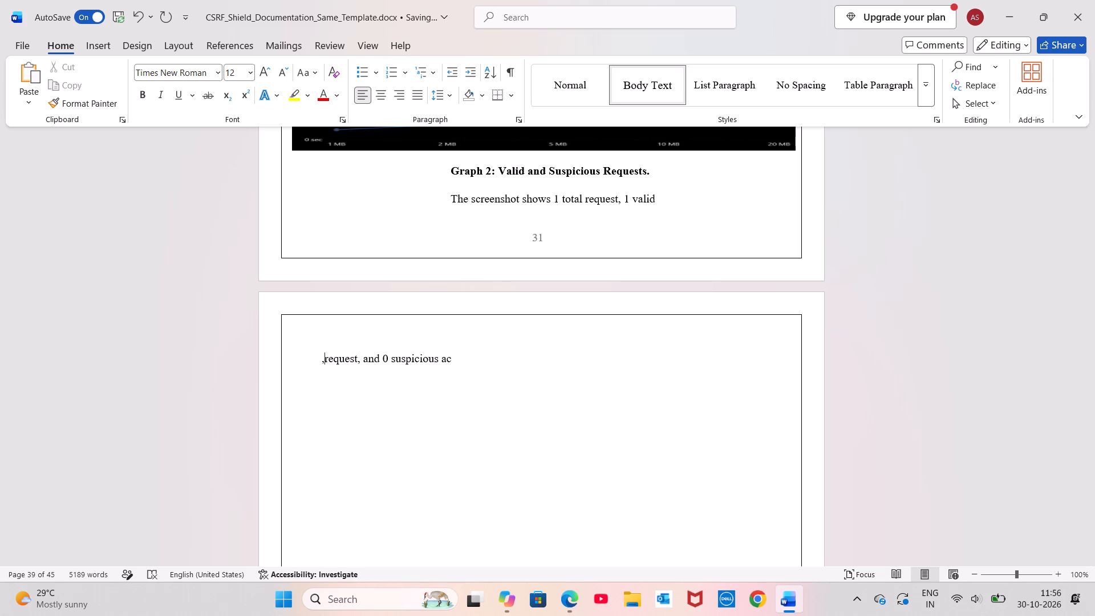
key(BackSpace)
Replace the large indent before the Graph 2 description sentence with five spaces.
click(452, 198)
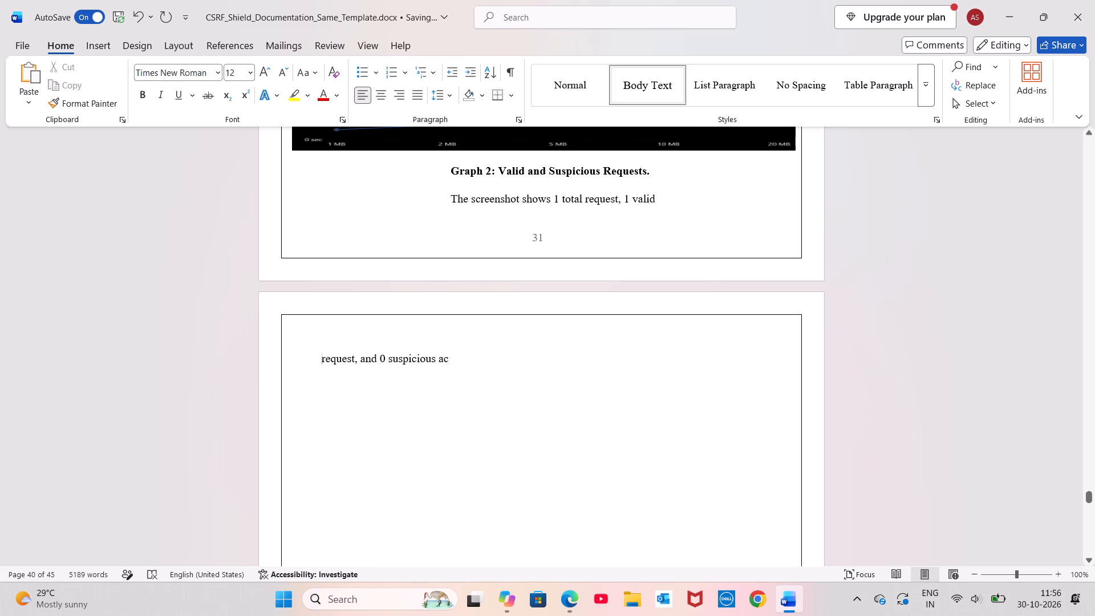
key(BackSpace)
key(BackSpace)
key(space)
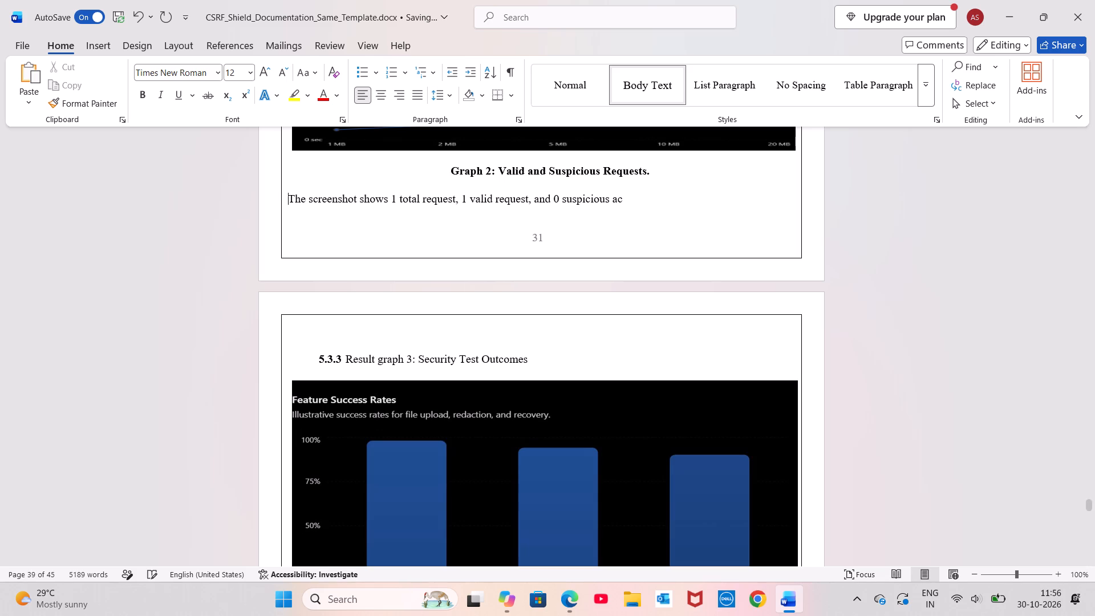
key(space)
key(space)
key(space)
key(space)
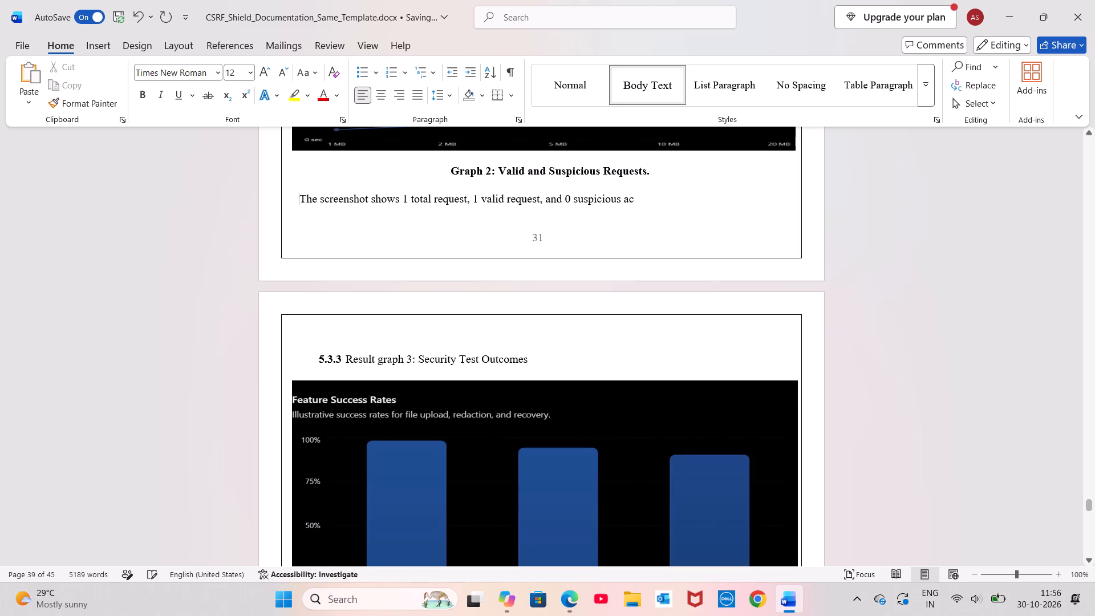
Extend the unfinished last word of the Graph 2 description from "ac" to "activitie".
click(640, 197)
key(BackSpace)
text(tivities)
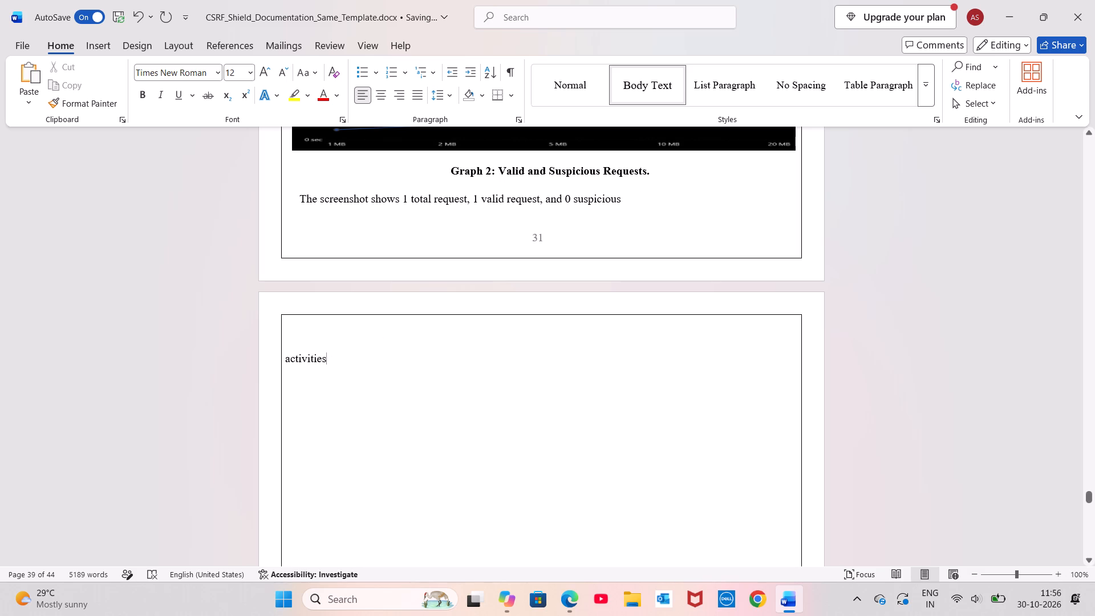
key(BackSpace)
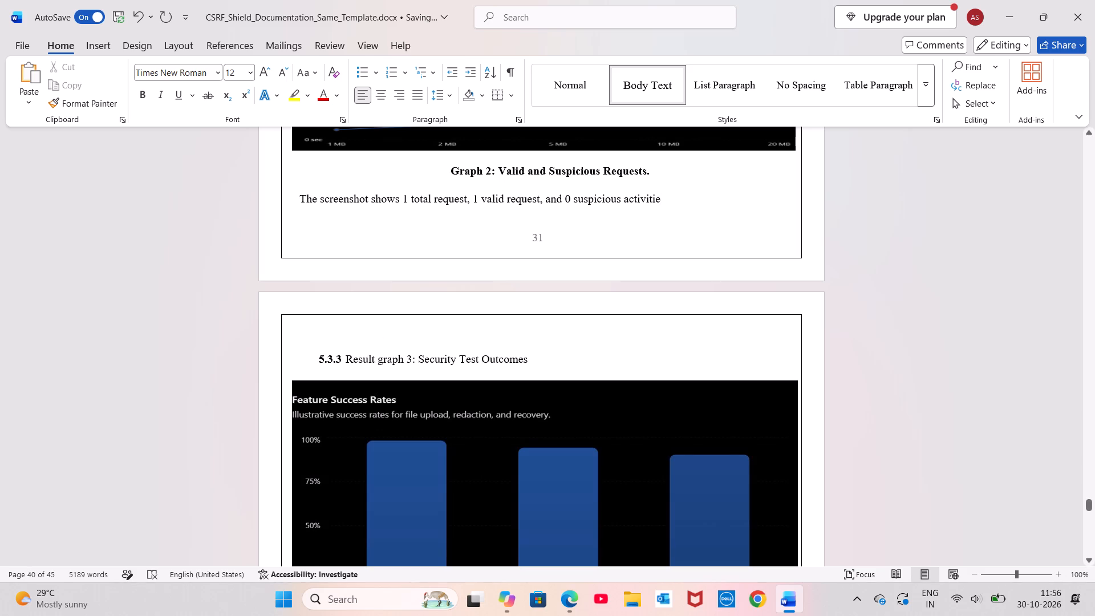
Remove one leading space before the Graph 2 description and try to complete its last word as "activities".
click(301, 197)
key(BackSpace)
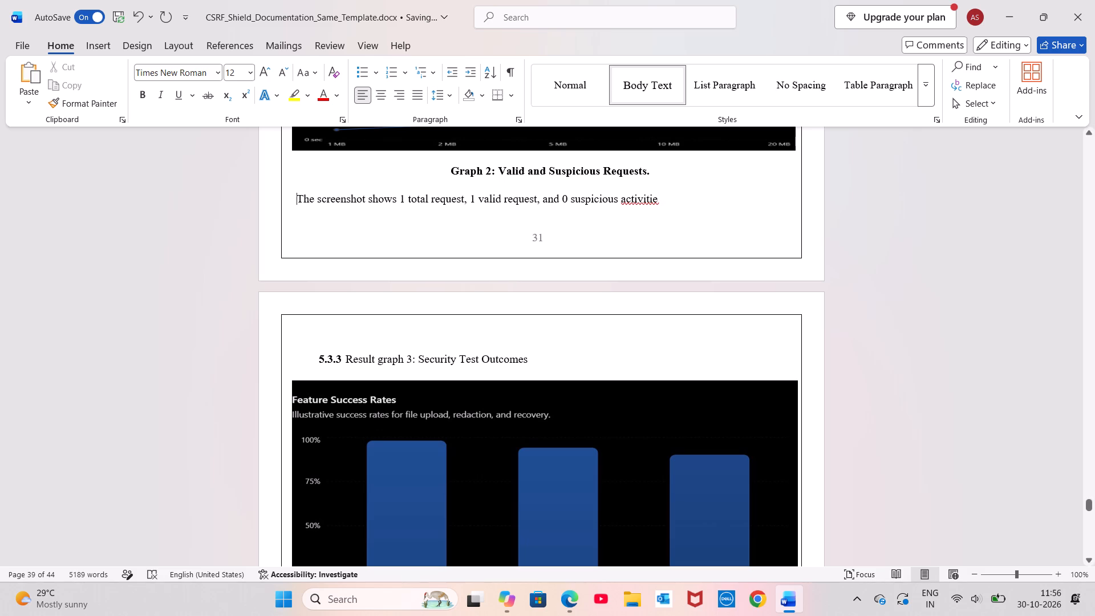
click(661, 201)
key(s)
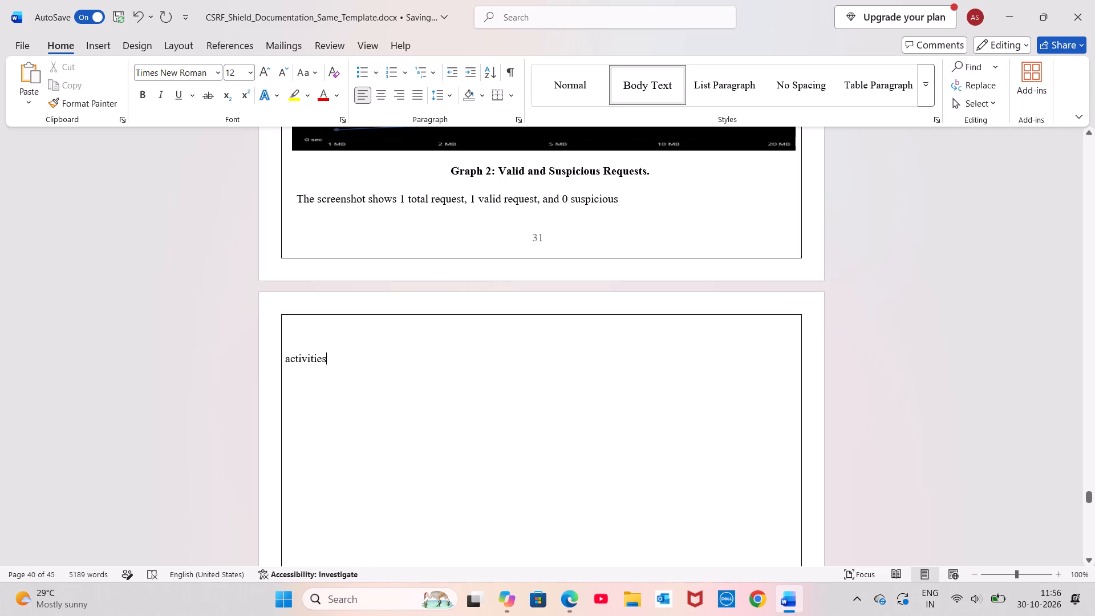
key(BackSpace)
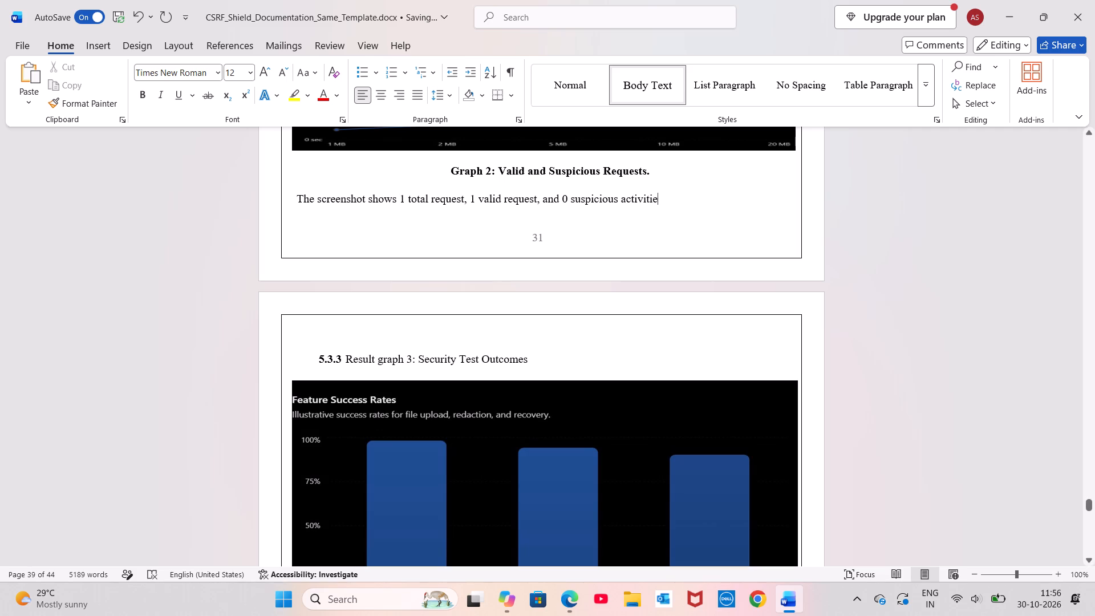
Replace the indent before the Graph 2 caption with spaces so the caption sits roughly centred under the graph.
click(448, 172)
key(BackSpace)
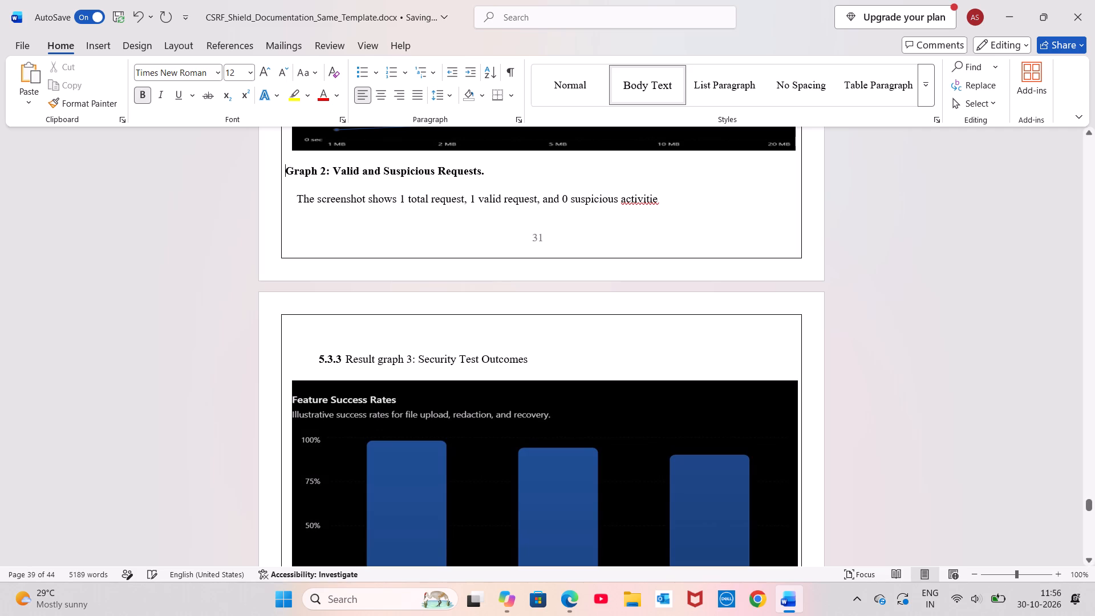
key(space)
key(space)
key(space)
key(space)
key(space)
key(space)
key(space)
key(space)
key(space)
key(space)
key(space)
key(space)
key(space)
key(space)
key(space)
key(space)
key(space)
key(space)
key(space)
key(space)
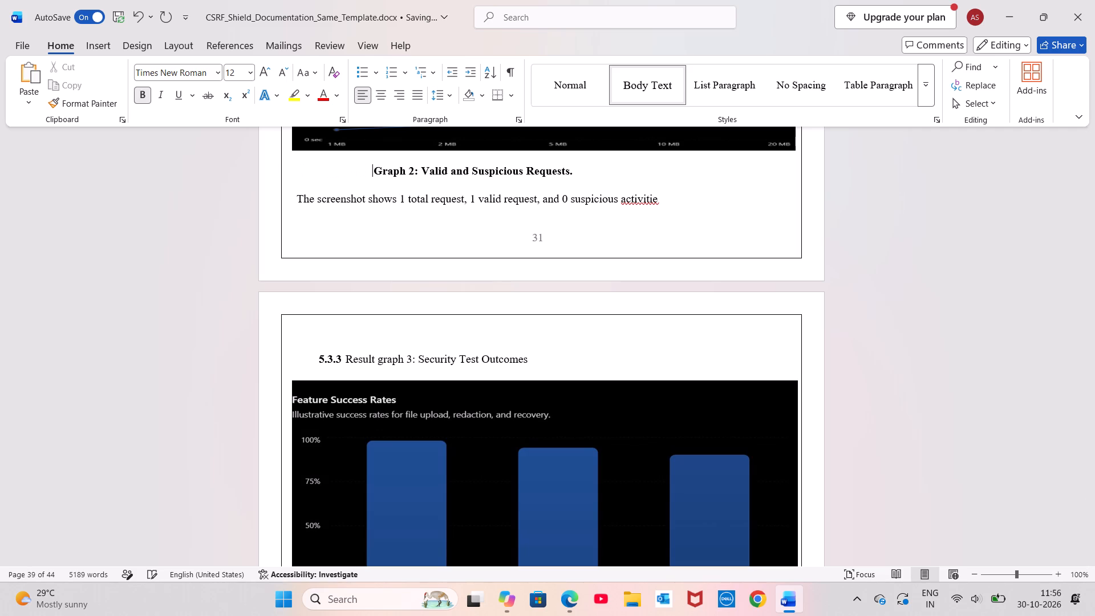
key(space)
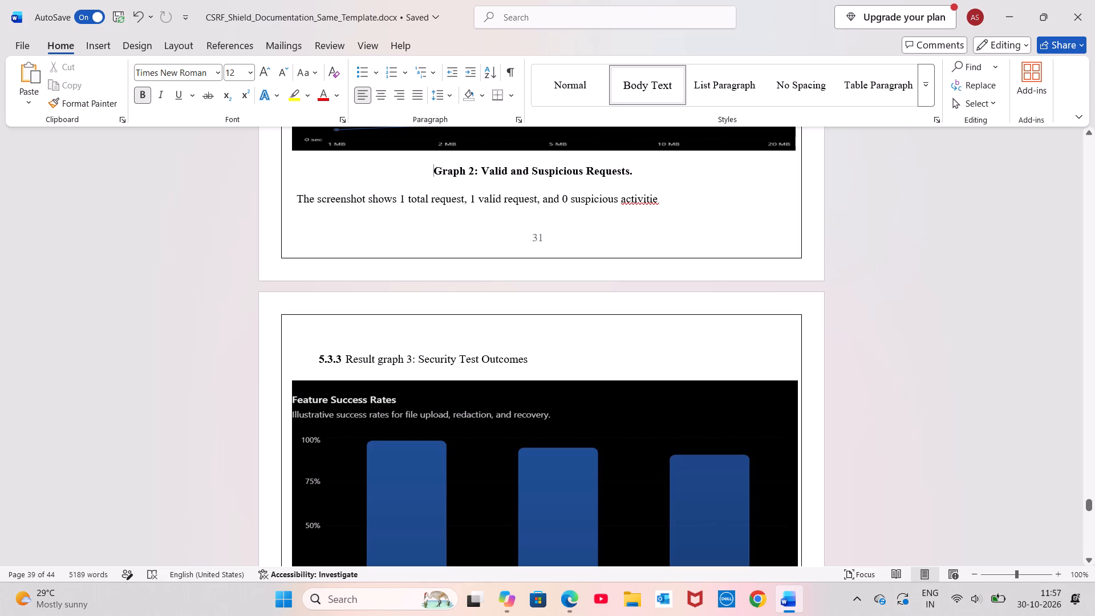
Trim another leading space from the Graph 2 description and complete its last word as "activities".
click(662, 196)
key(s)
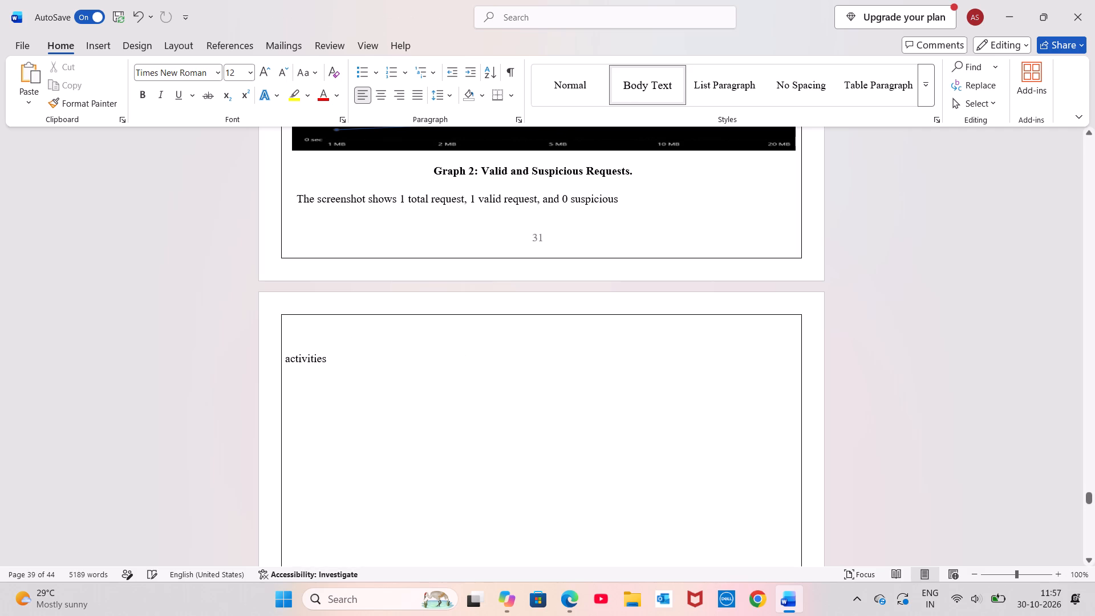
key(BackSpace)
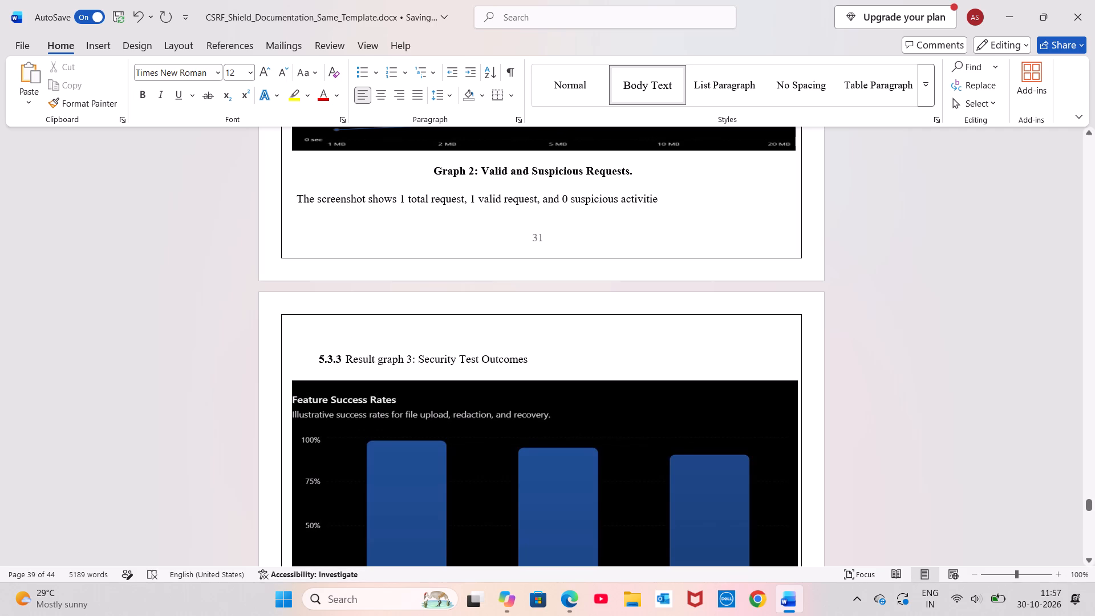
click(297, 198)
key(BackSpace)
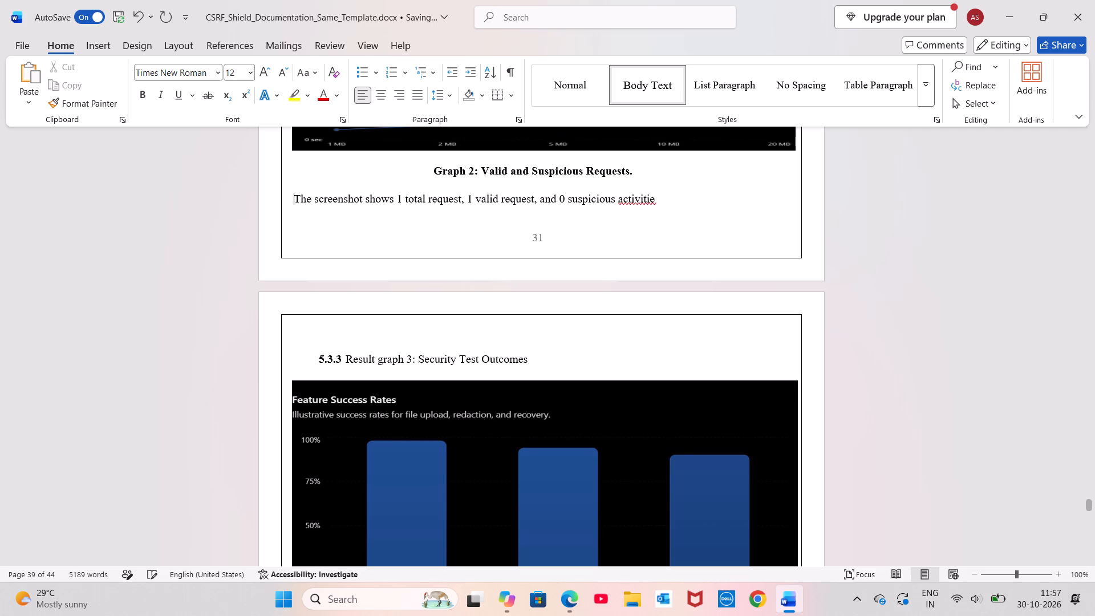
click(655, 201)
key(s)
key(period)
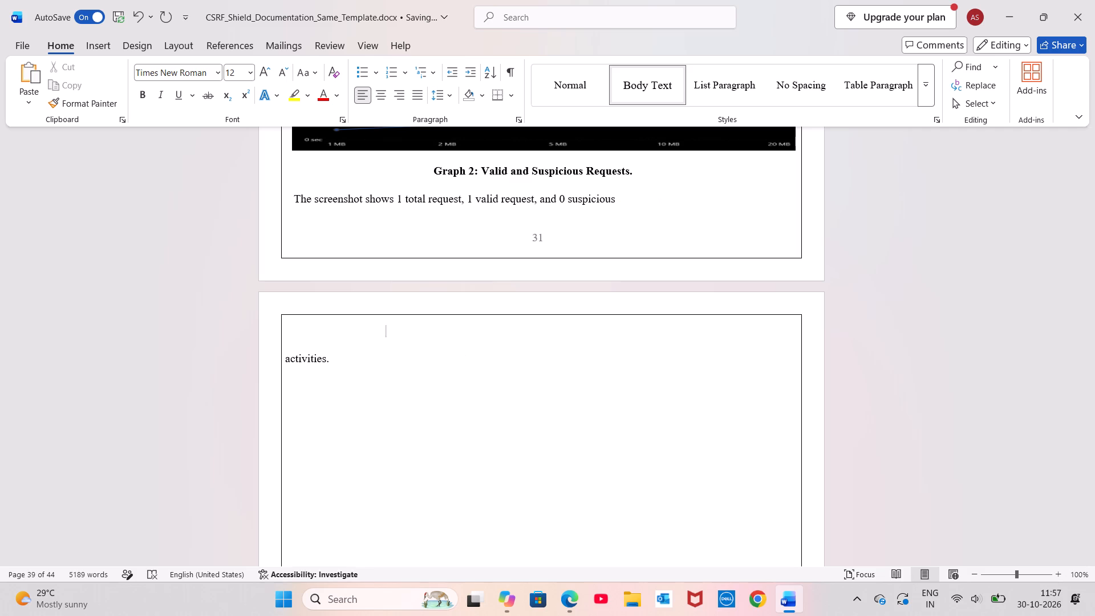
key(BackSpace)
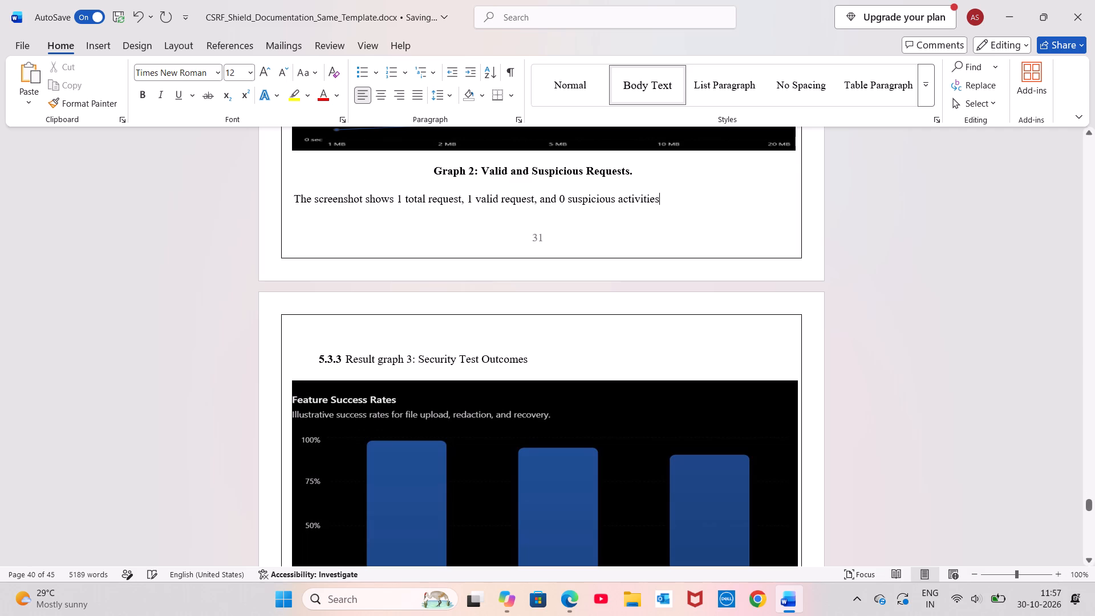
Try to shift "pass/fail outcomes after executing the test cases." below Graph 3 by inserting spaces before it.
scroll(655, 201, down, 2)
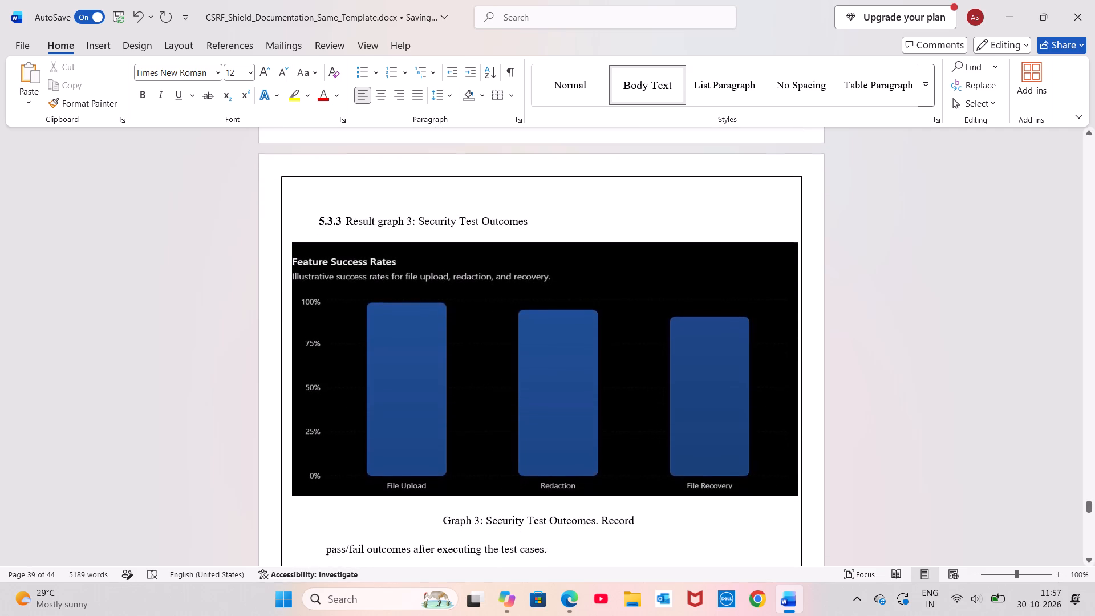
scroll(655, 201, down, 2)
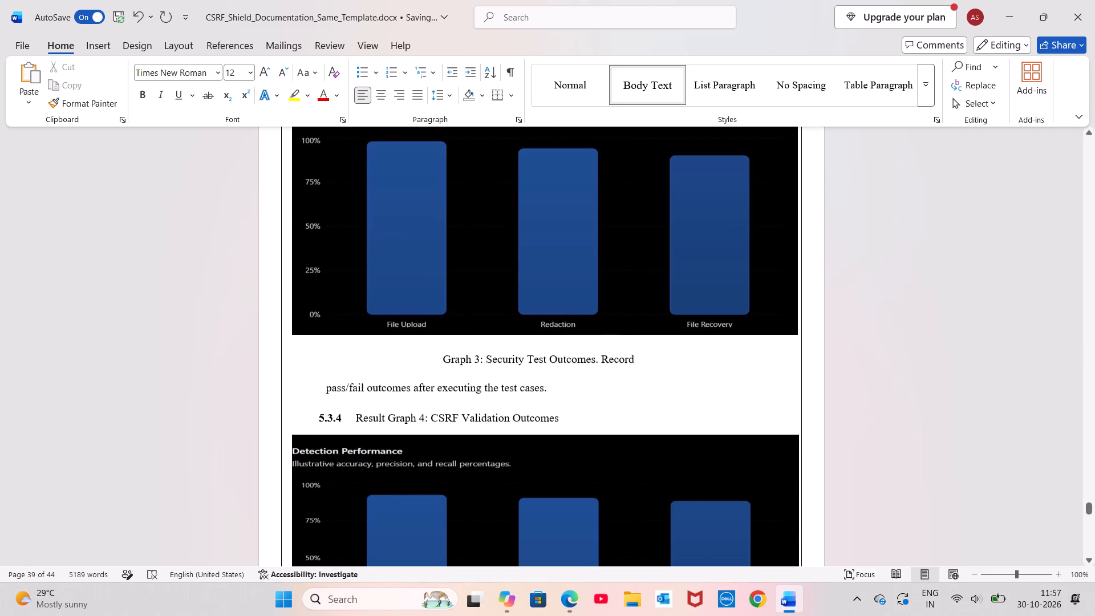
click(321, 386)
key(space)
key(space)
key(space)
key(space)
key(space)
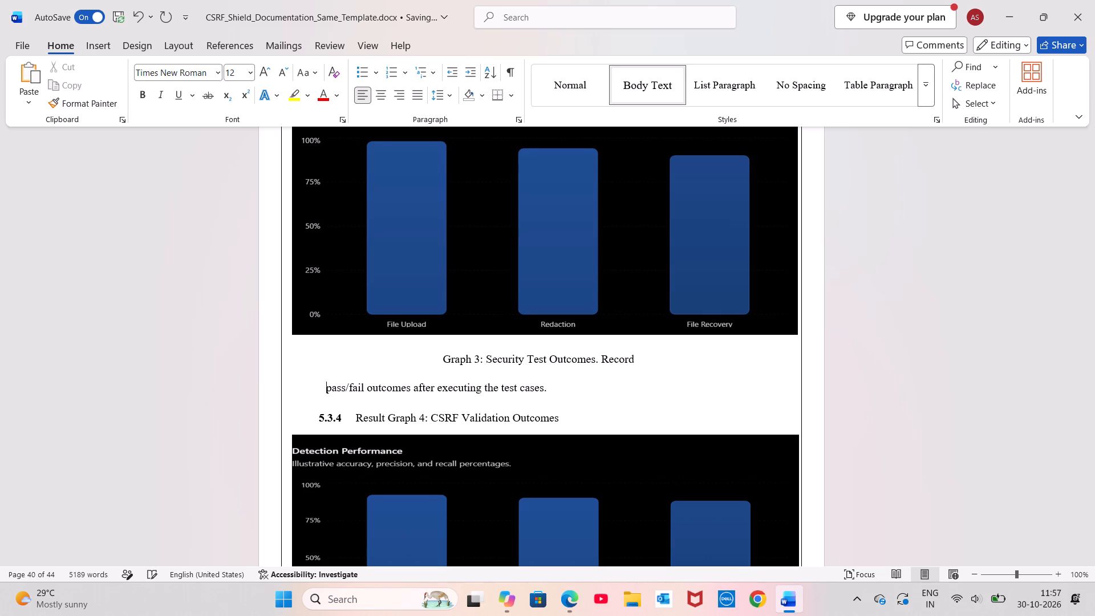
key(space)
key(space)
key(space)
Separate the Graph 3 caption from its description with a paragraph break after "Outcomes.".
click(602, 359)
key(BackSpace)
key(Return)
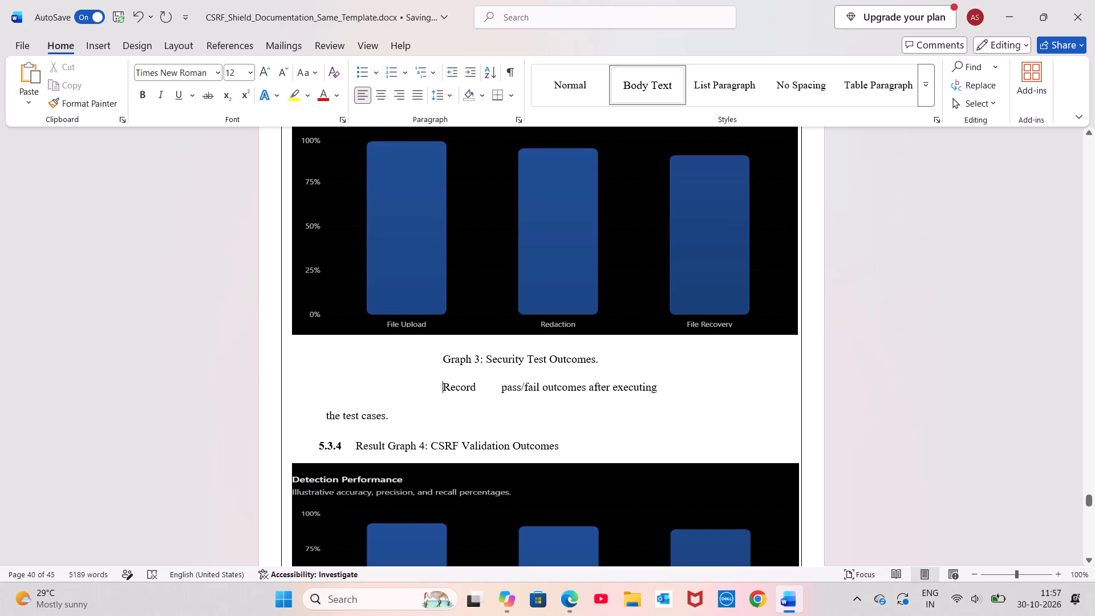
Remove the extra spaces between "Record" and "pass/fail" in the Graph 3 description.
click(497, 390)
key(BackSpace)
key(BackSpace)
key(BackSpace)
key(BackSpace)
key(BackSpace)
key(BackSpace)
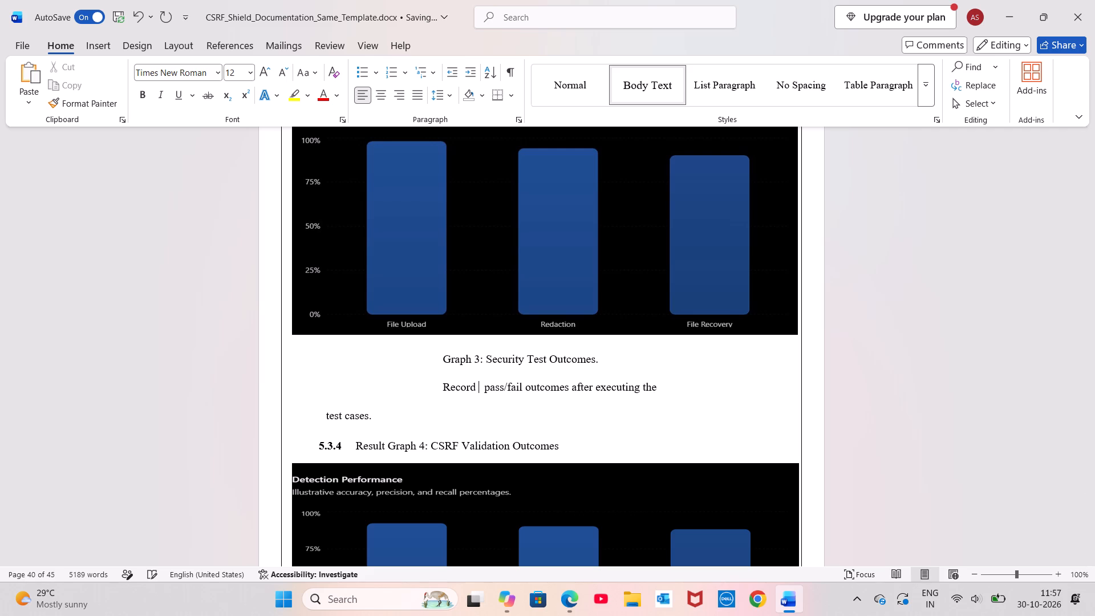
key(BackSpace)
click(481, 388)
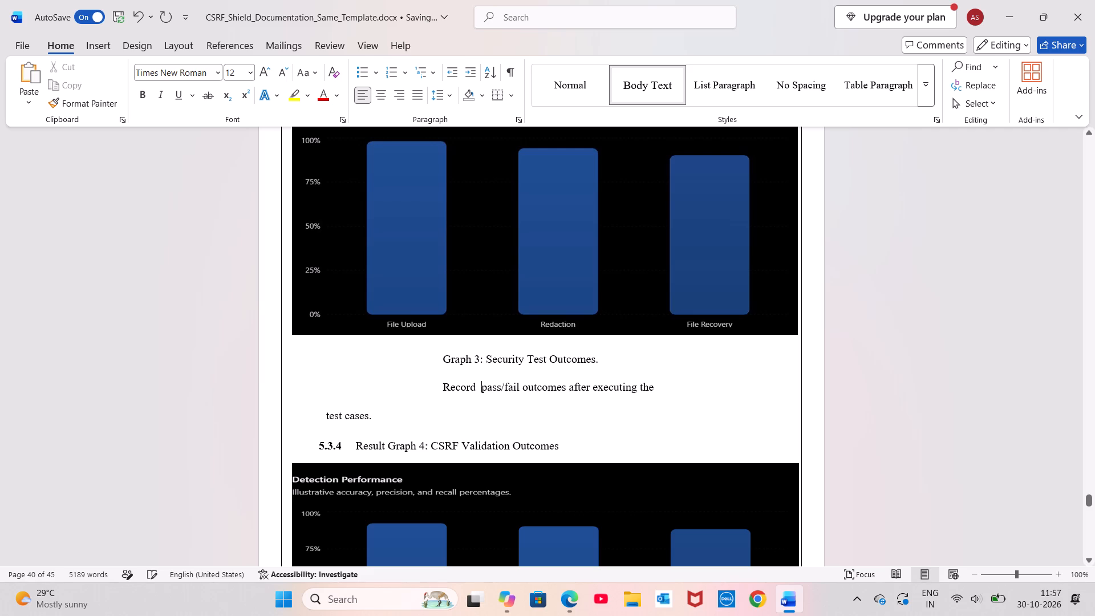
key(BackSpace)
Reduce the Graph 3 description's indent so the sentence fits on one line, roughly centred under its caption.
click(433, 391)
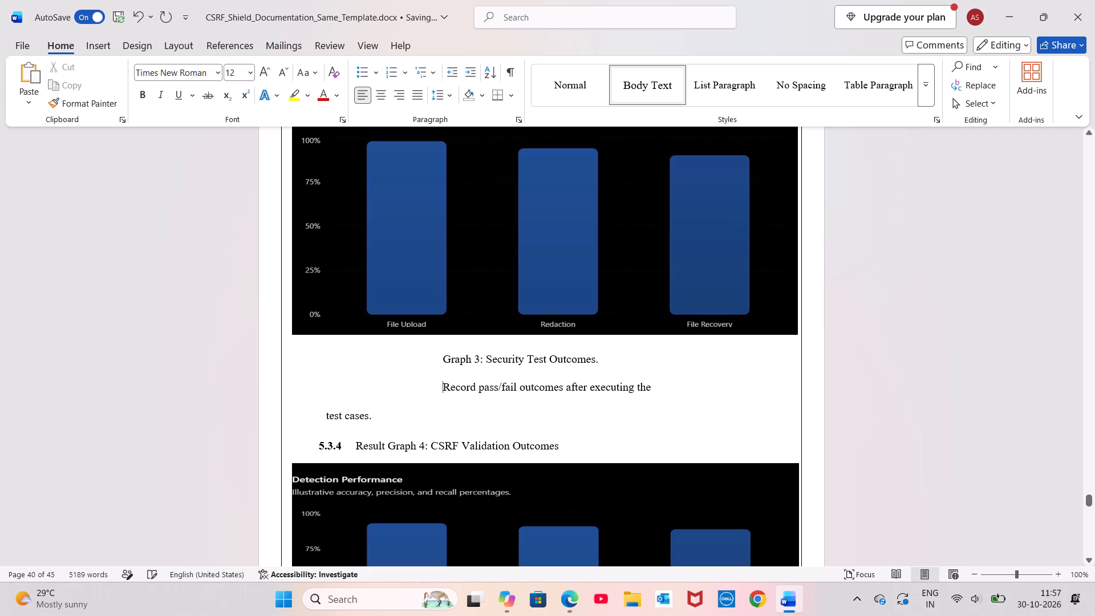
key(BackSpace)
key(BackSpace)
key(space)
key(space)
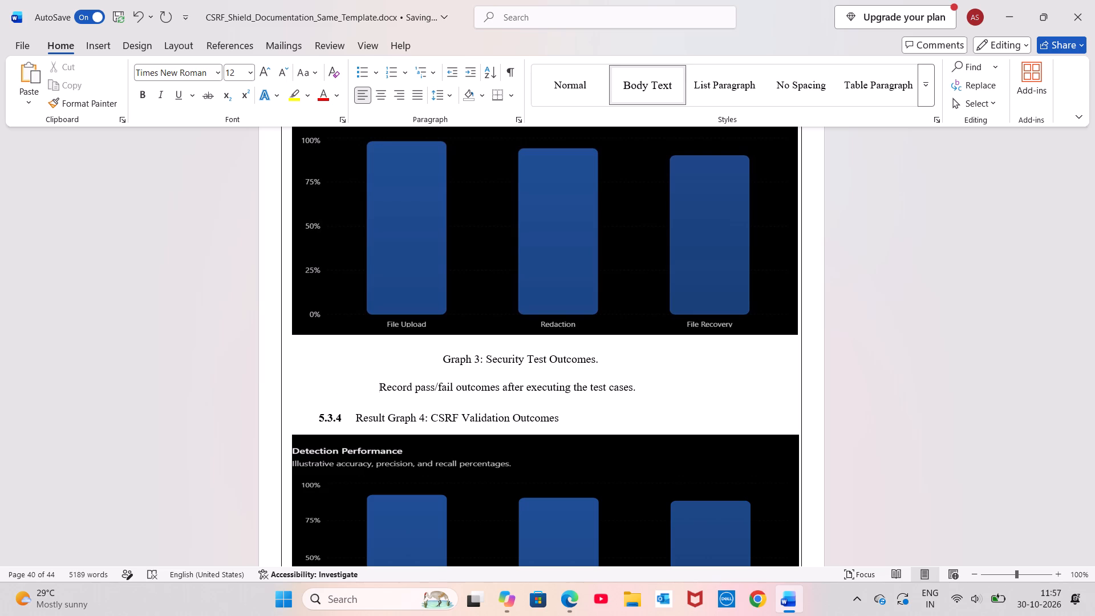
key(space)
key(space)
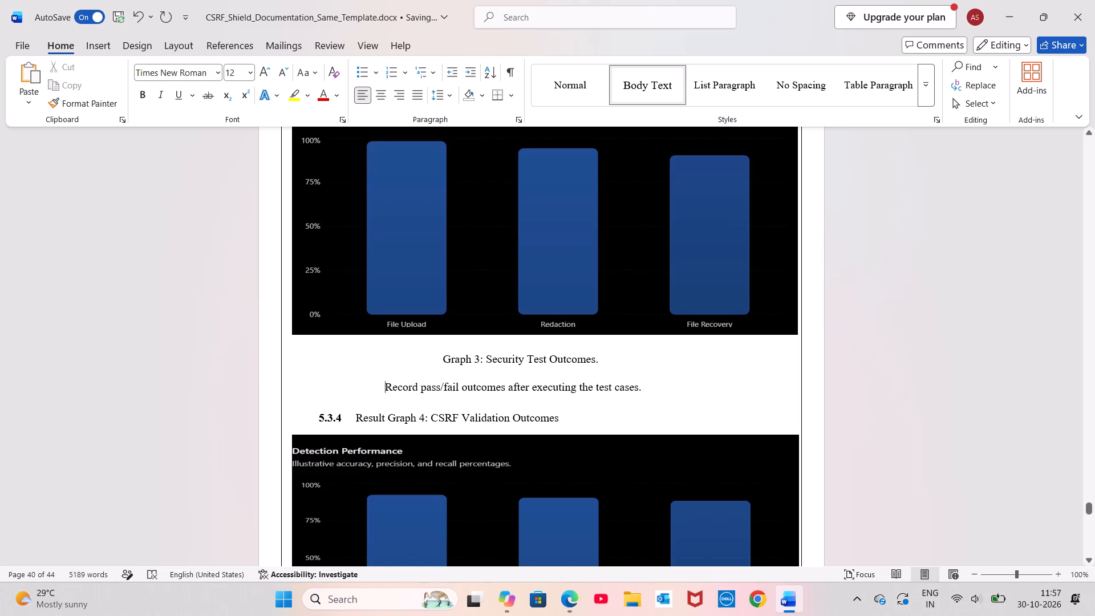
Make the whole caption "Graph 3: Security Test Outcomes." bold.
drag(488, 360, 603, 356)
click(614, 331)
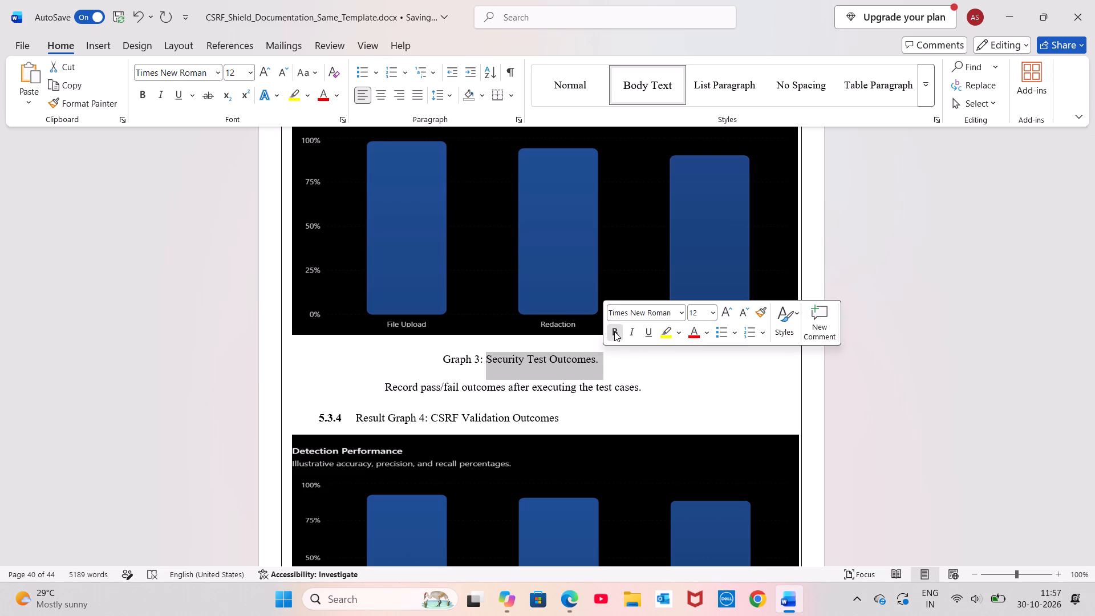
click(678, 390)
scroll(678, 390, up, 1)
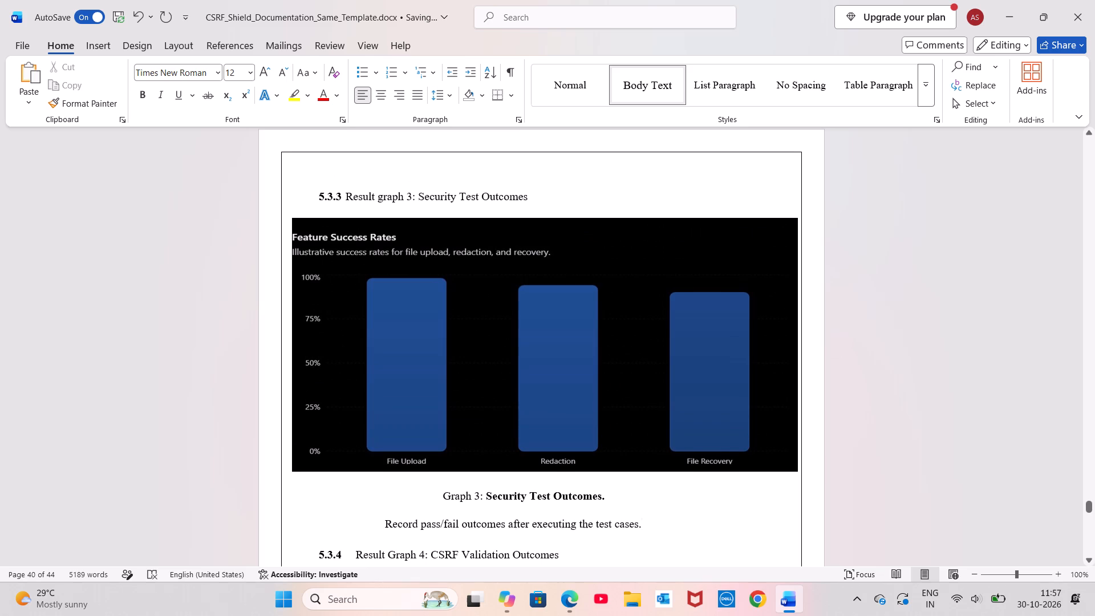
drag(443, 497, 494, 497)
click(505, 476)
Make the 5.3.3 heading text "Result graph 3: Security Test Outcomes" bold.
scroll(505, 476, up, 1)
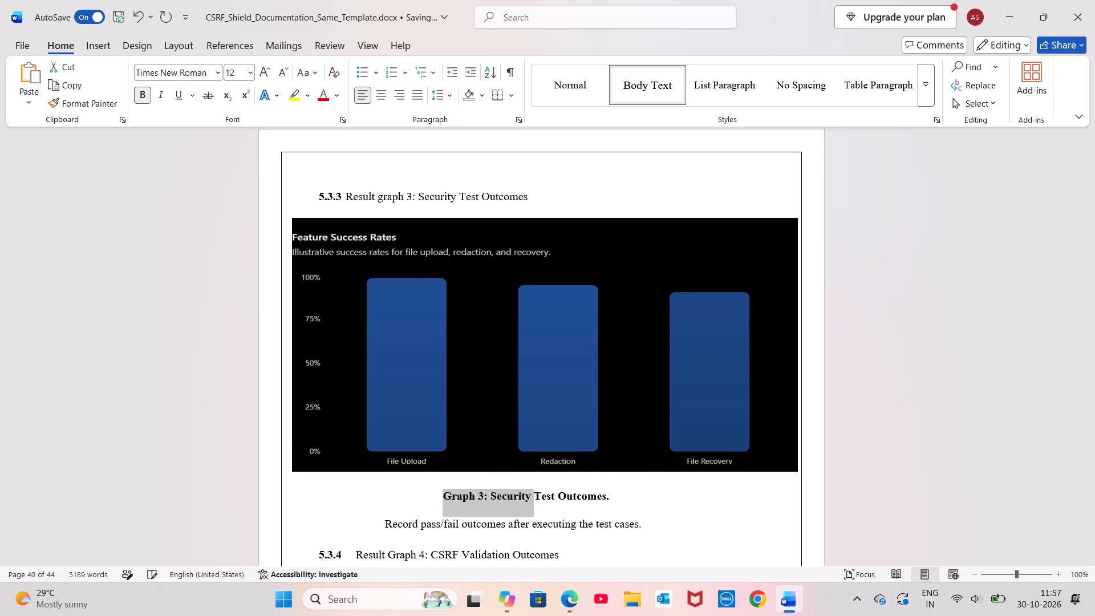
scroll(505, 476, up, 2)
drag(346, 451, 542, 444)
click(550, 423)
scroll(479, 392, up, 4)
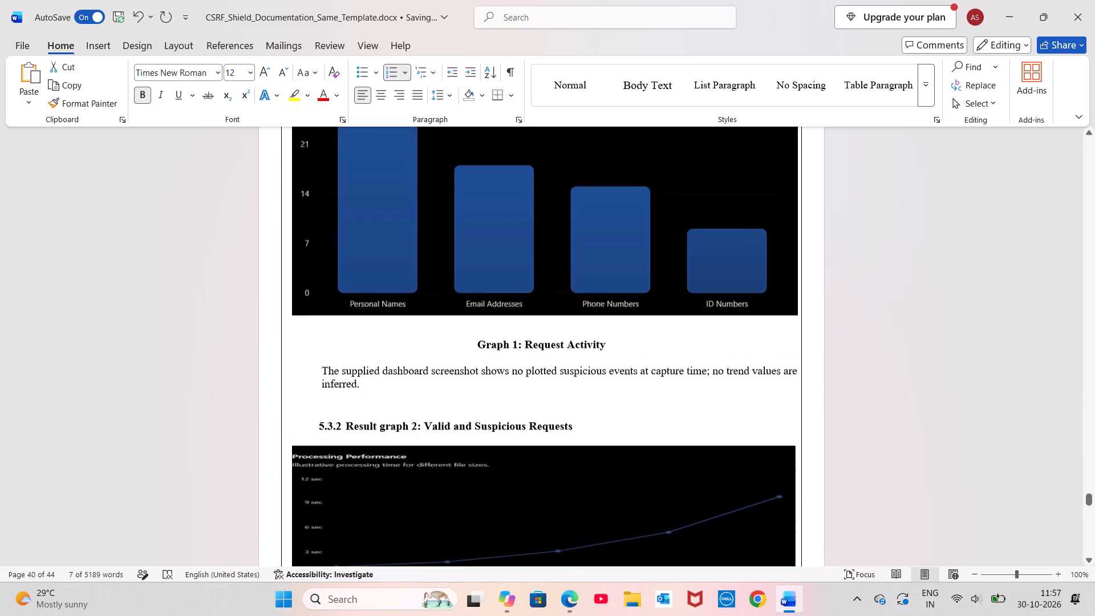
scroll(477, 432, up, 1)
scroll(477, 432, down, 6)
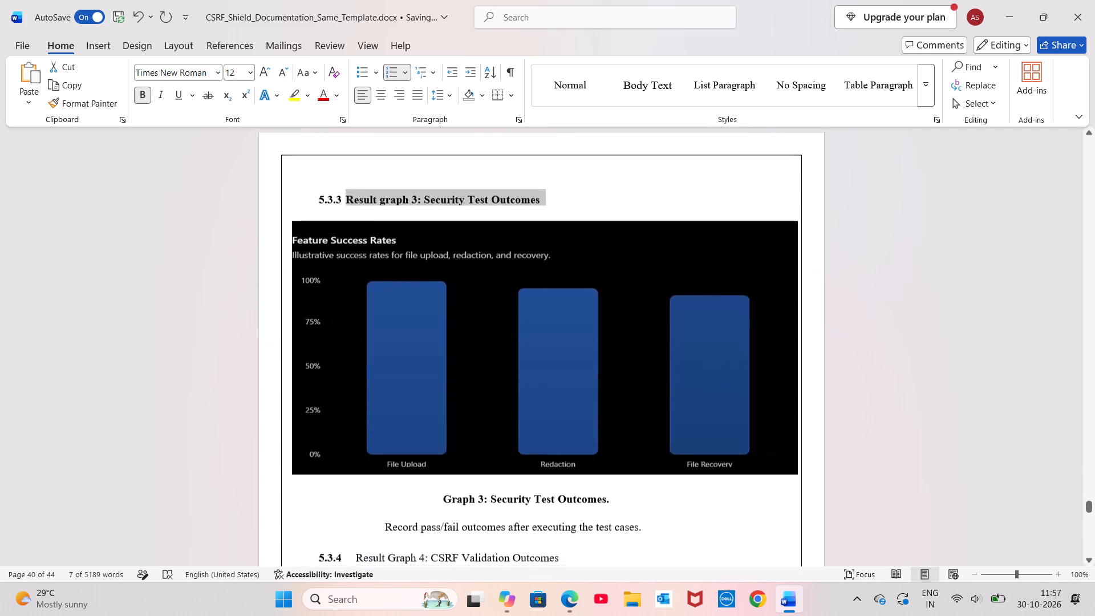
Make the caption text "Graph 4: CSRF Validation Outcomes" bold.
scroll(477, 432, down, 2)
scroll(477, 432, up, 2)
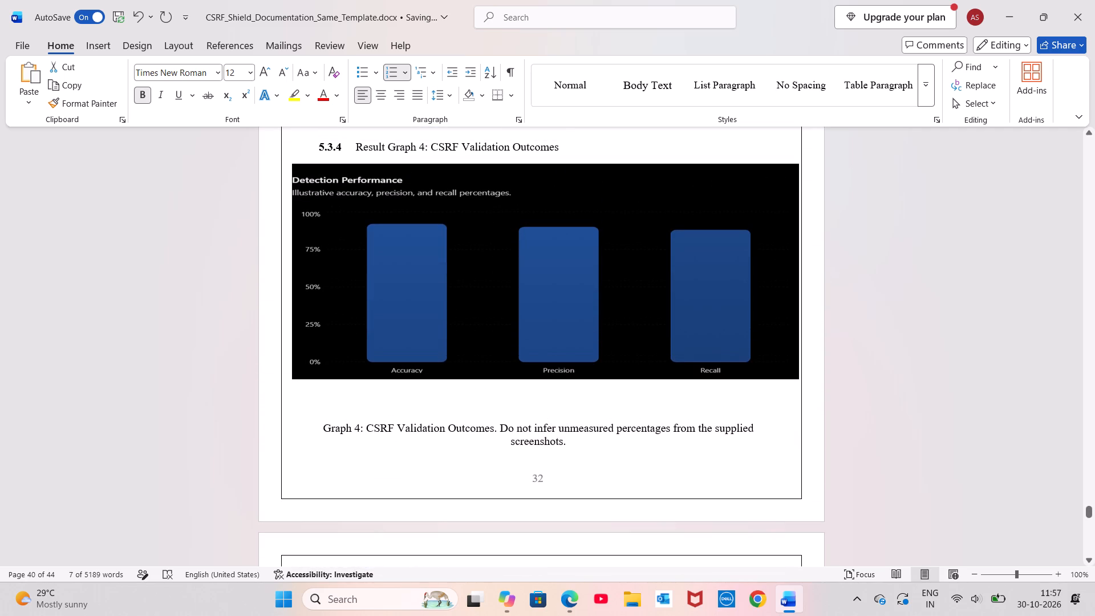
drag(318, 426, 581, 455)
click(482, 475)
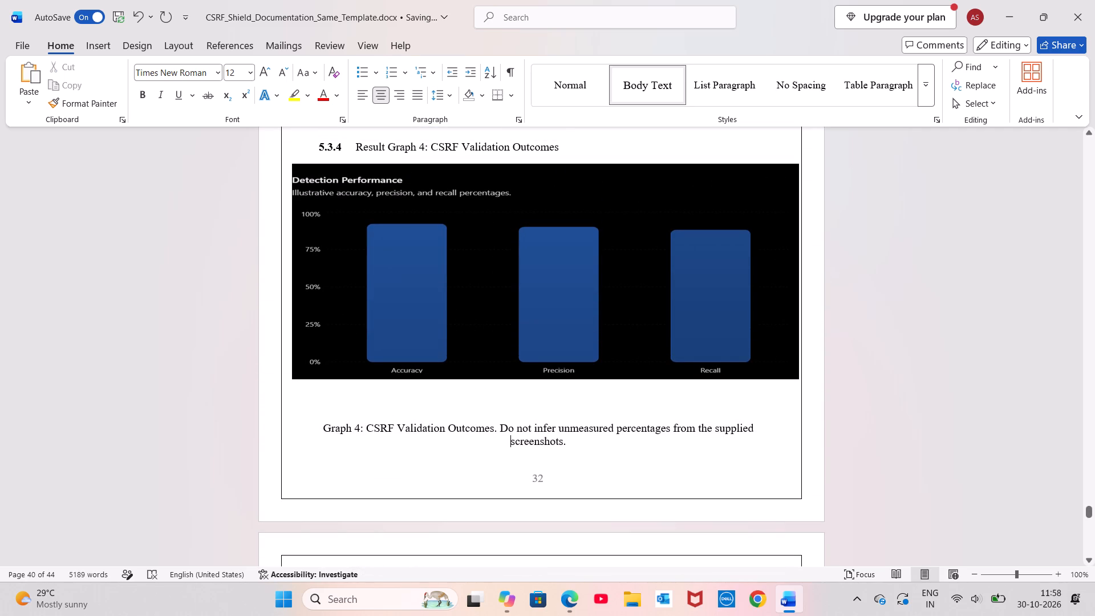
drag(325, 428, 489, 432)
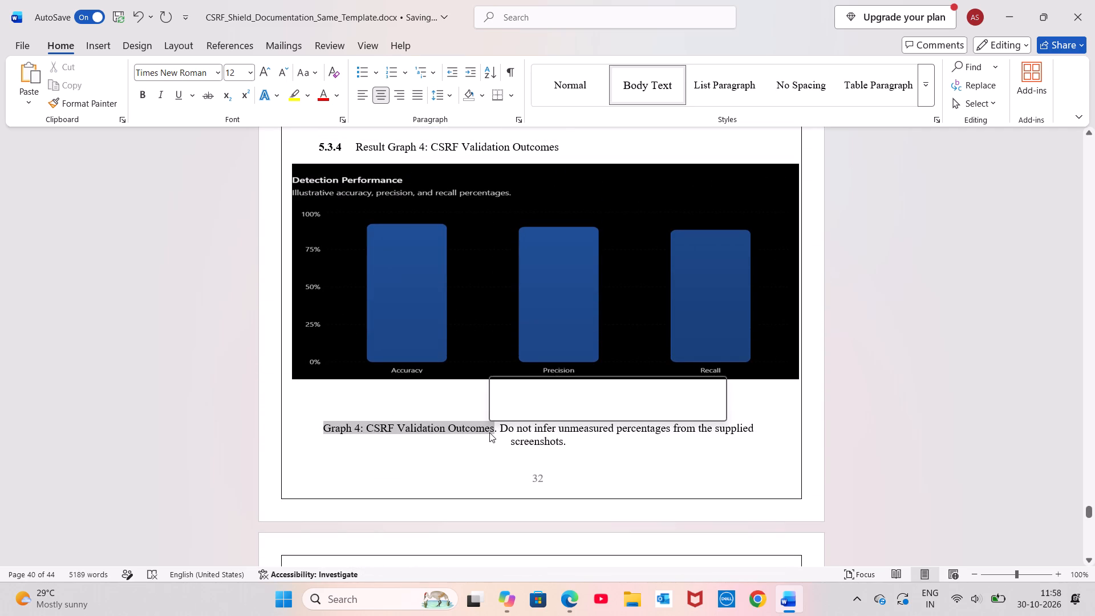
click(501, 410)
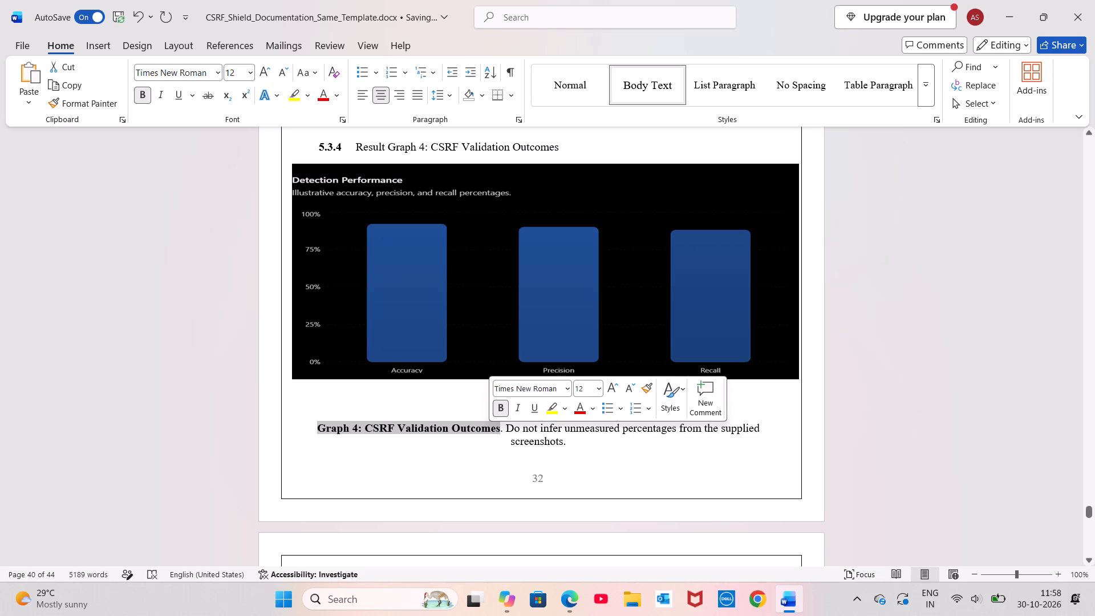
Remove the period after the Graph 4 caption and move the description "Do not infer unmeasured percentages..." onto its own line.
click(512, 426)
click(504, 427)
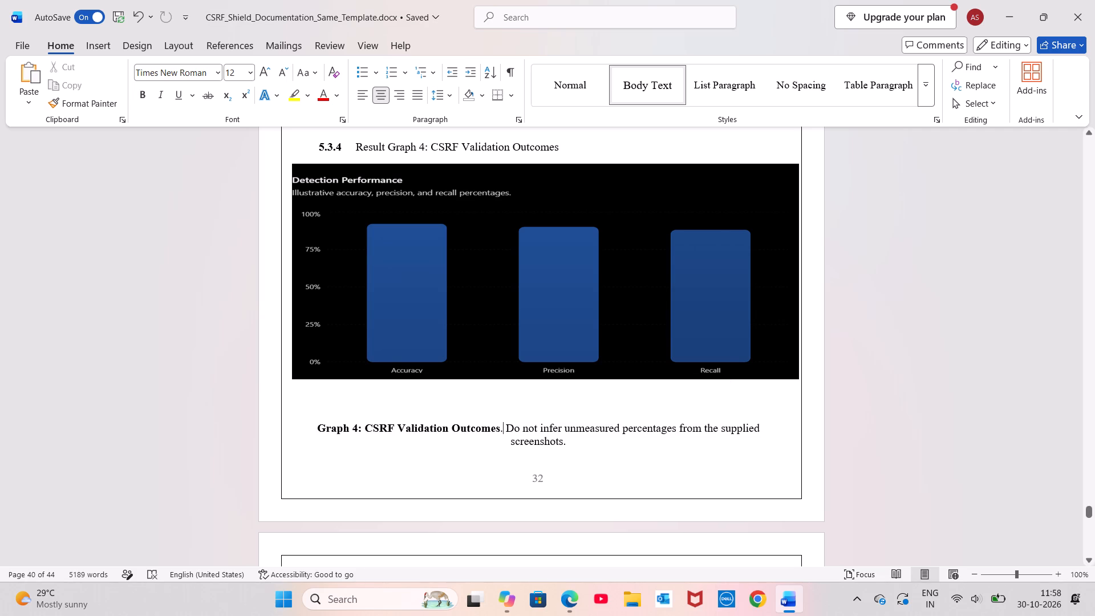
key(BackSpace)
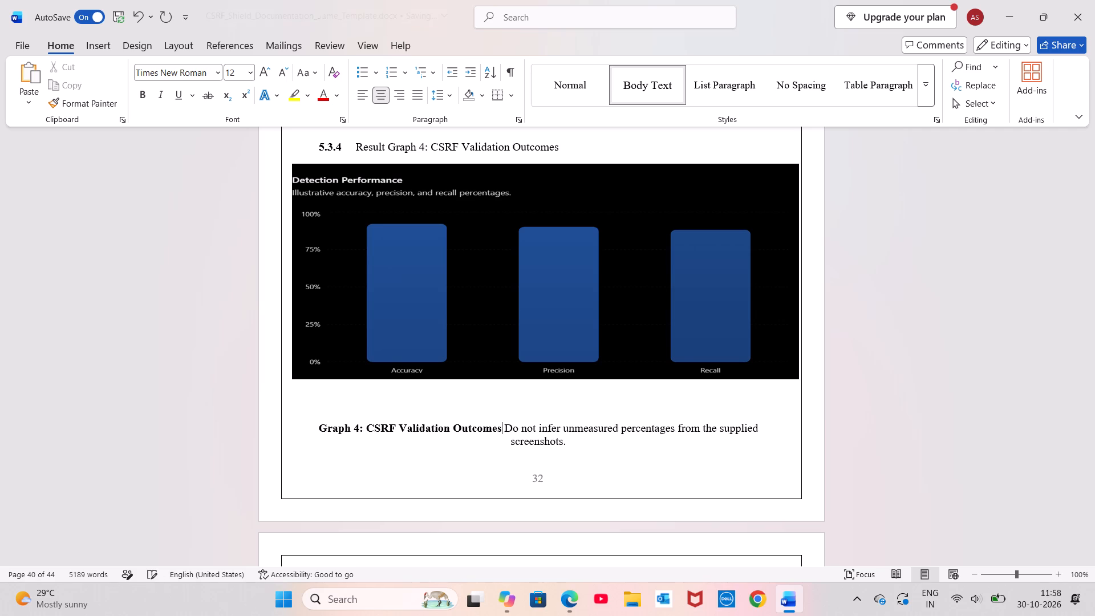
key(Return)
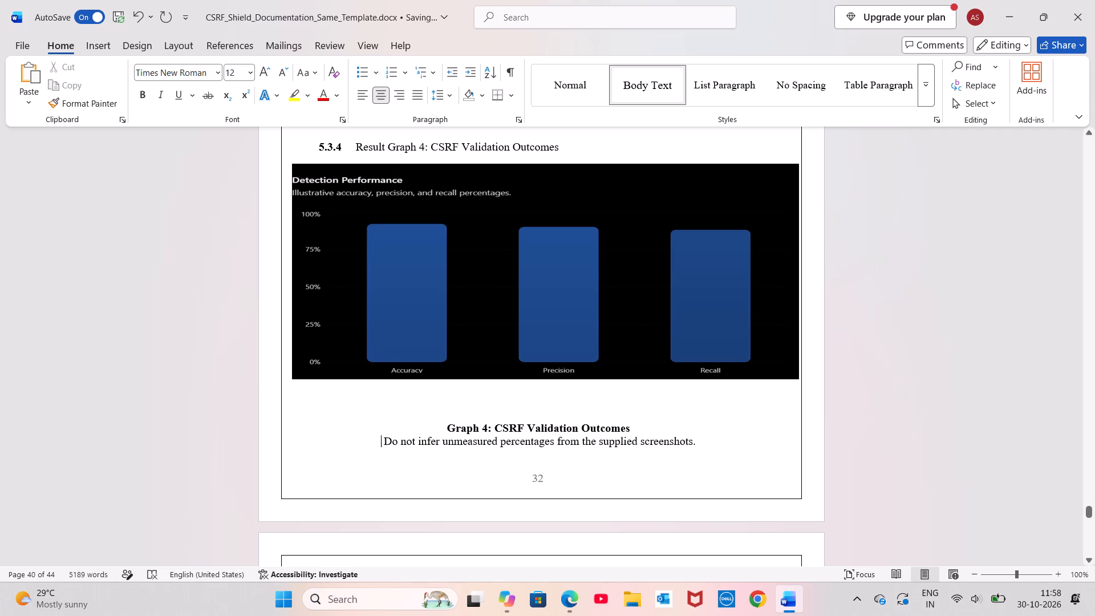
Delete two blank lines between the Graph 4 chart image and its caption.
click(508, 411)
key(BackSpace)
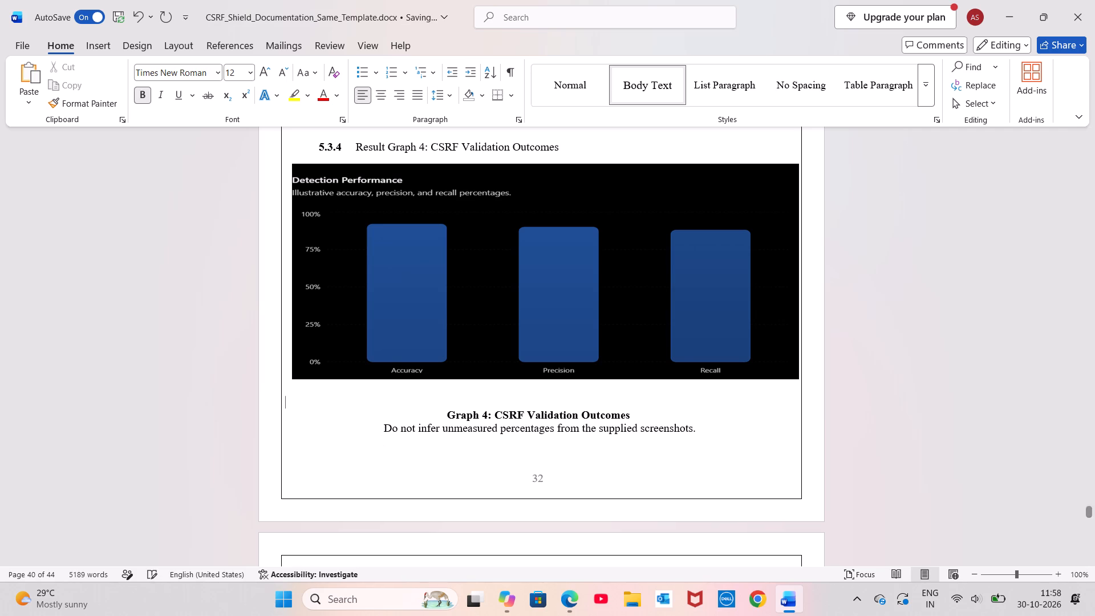
key(BackSpace)
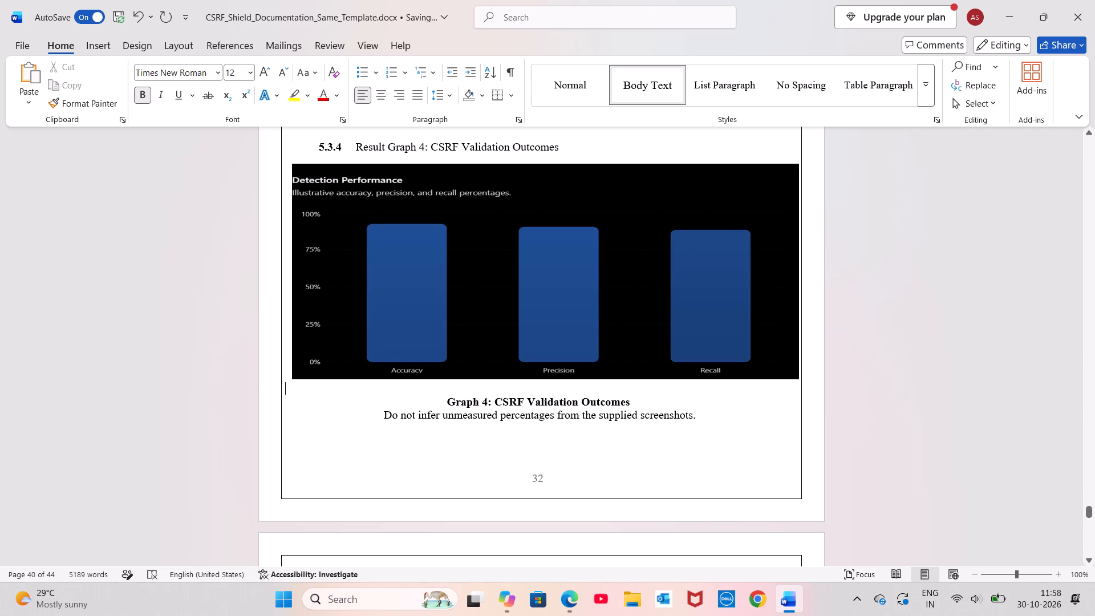
Insert a blank line between the Graph 4 caption and its description.
click(639, 397)
key(Return)
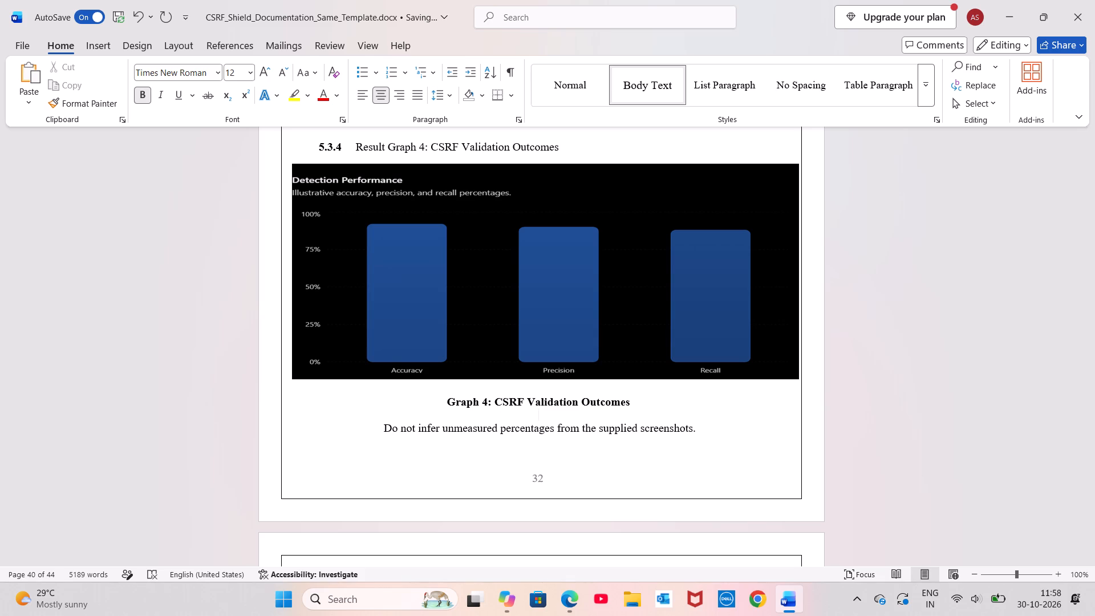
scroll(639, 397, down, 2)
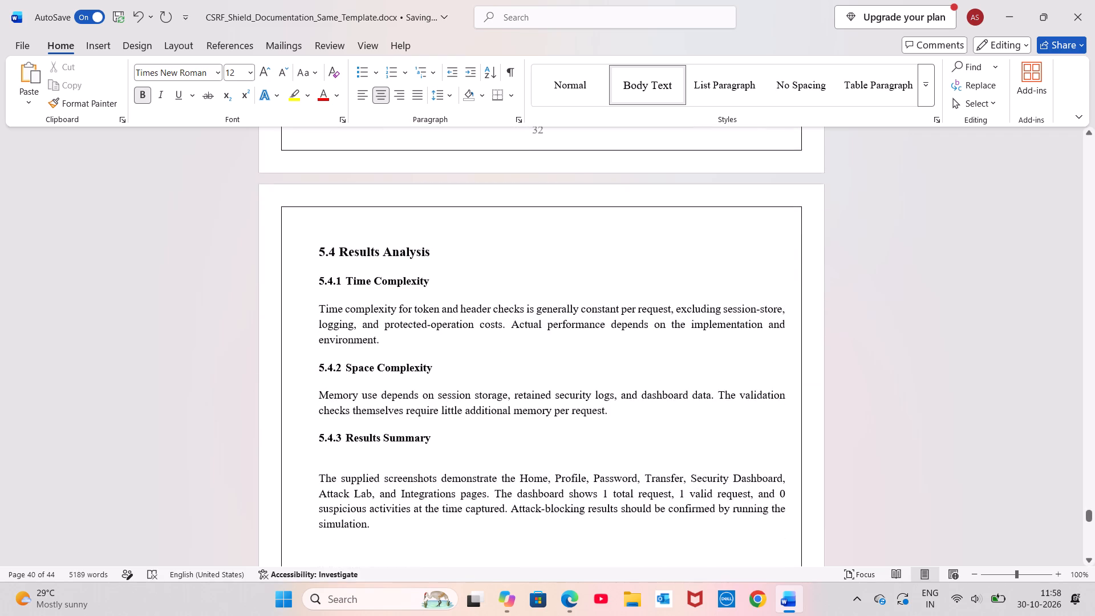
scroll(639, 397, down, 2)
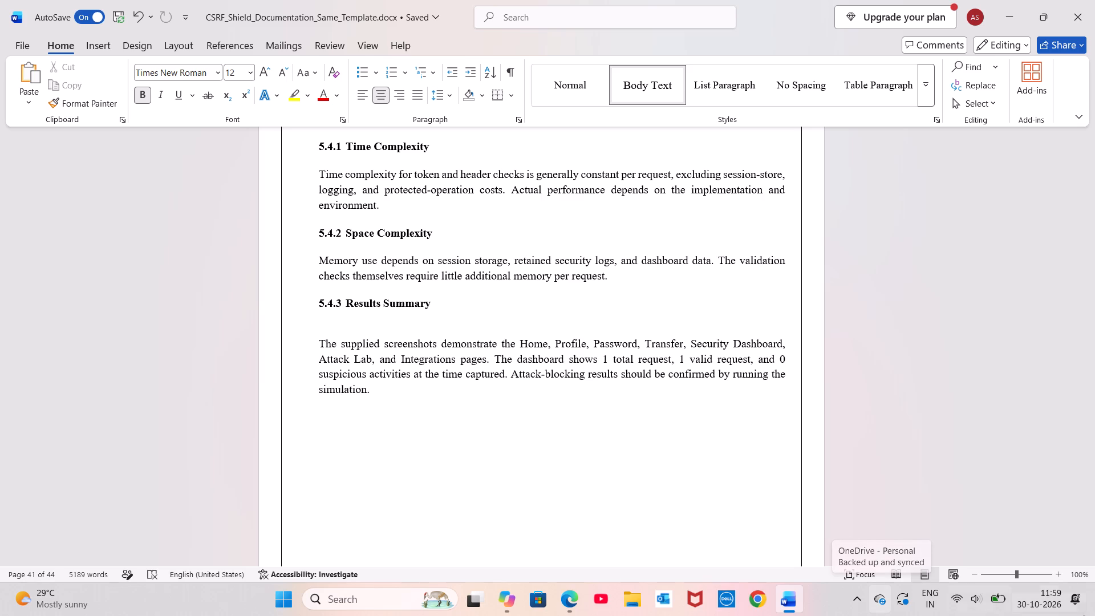
Switch to the Windows mobile hotspot settings to check the hotspot's status and properties, and close them.
click(1002, 615)
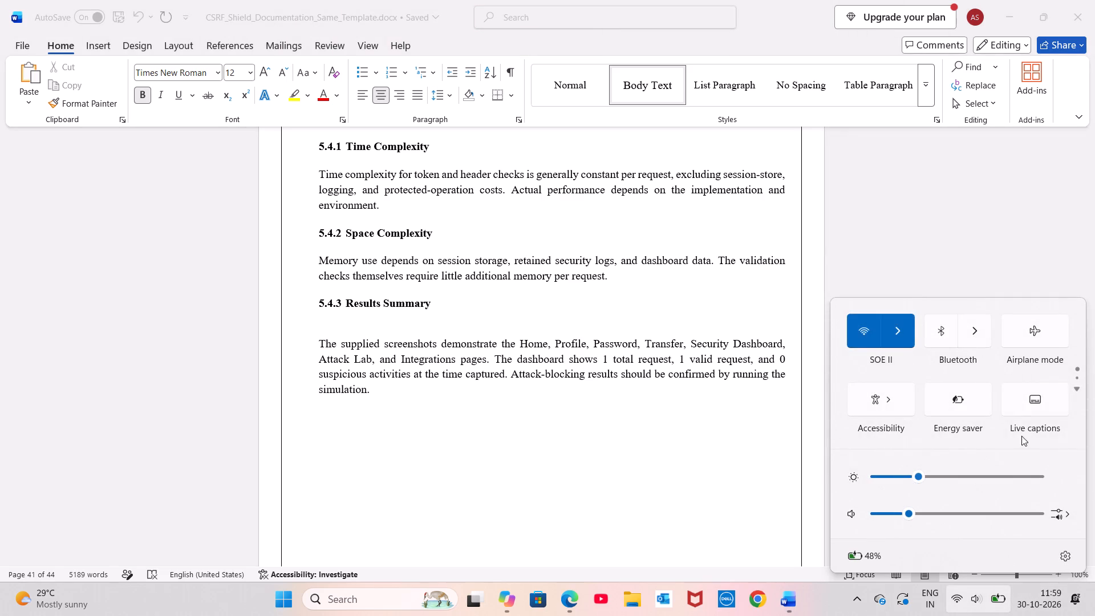
scroll(1013, 411, down, 3)
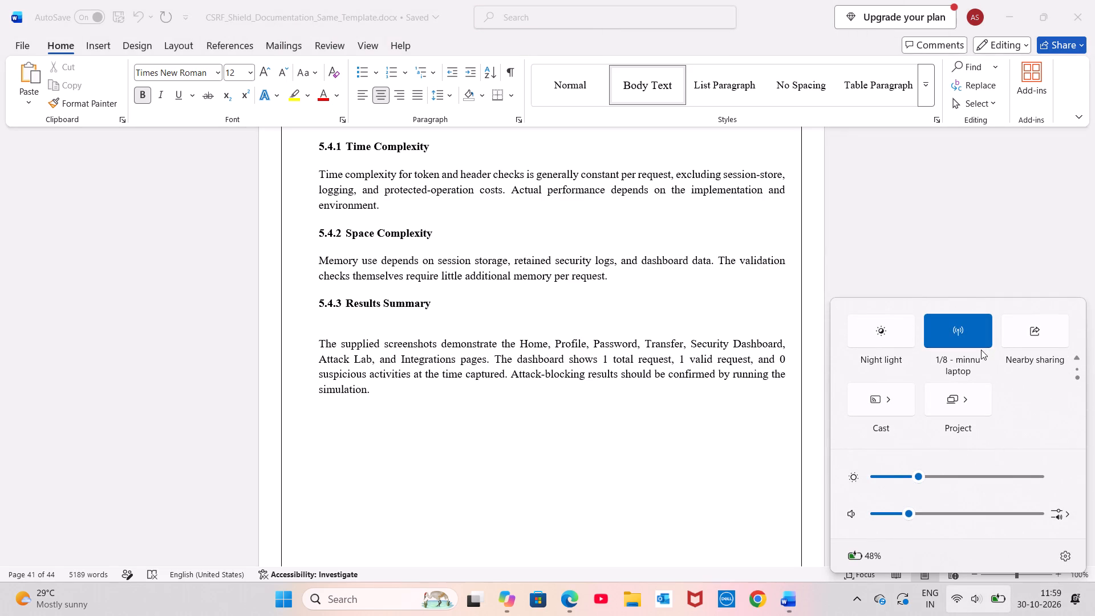
right_click(981, 350)
right_click(1013, 367)
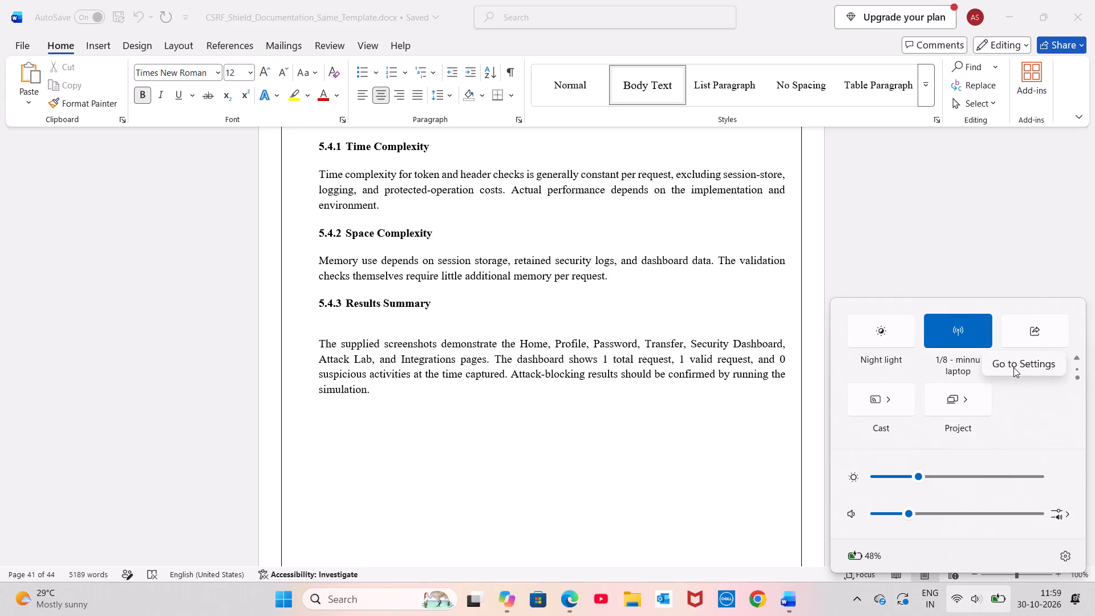
click(1035, 363)
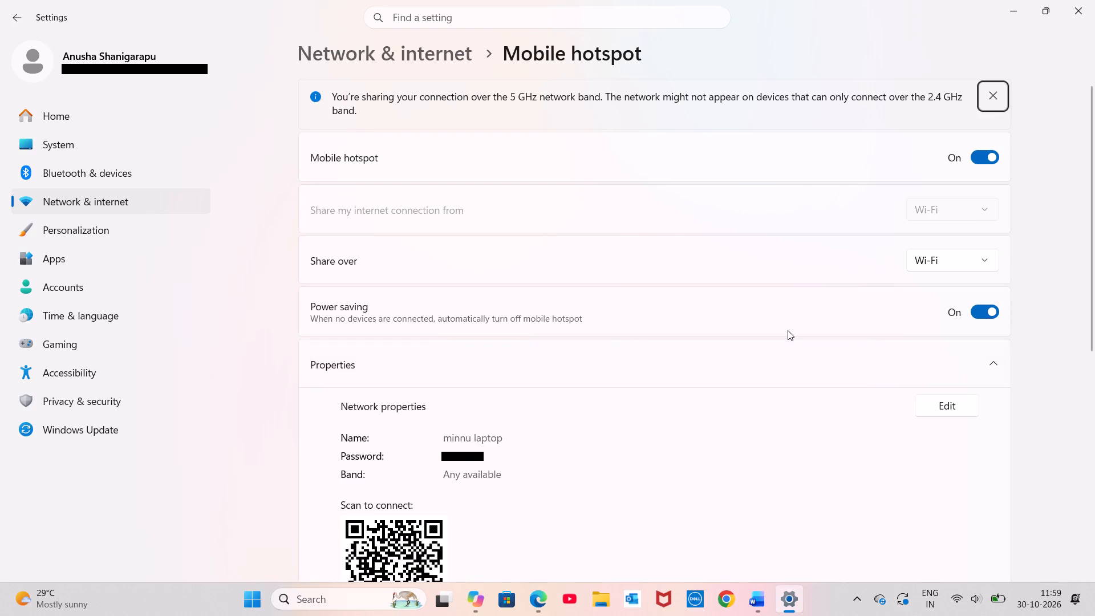
click(1094, 0)
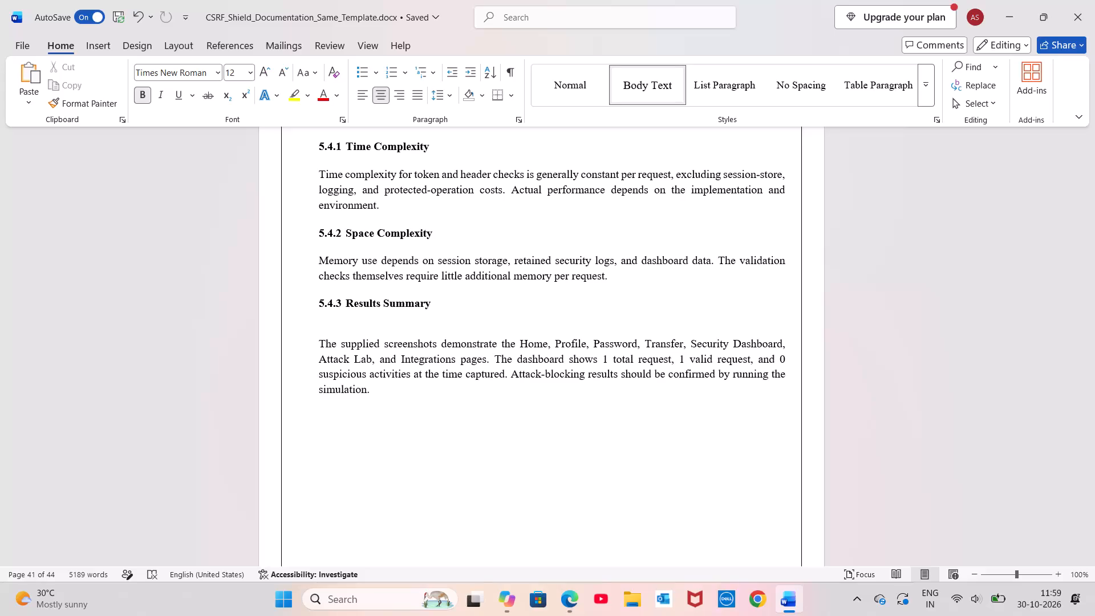
Delete a blank line between the "5.4.3 Results Summary" heading and the paragraph below it.
click(366, 327)
key(BackSpace)
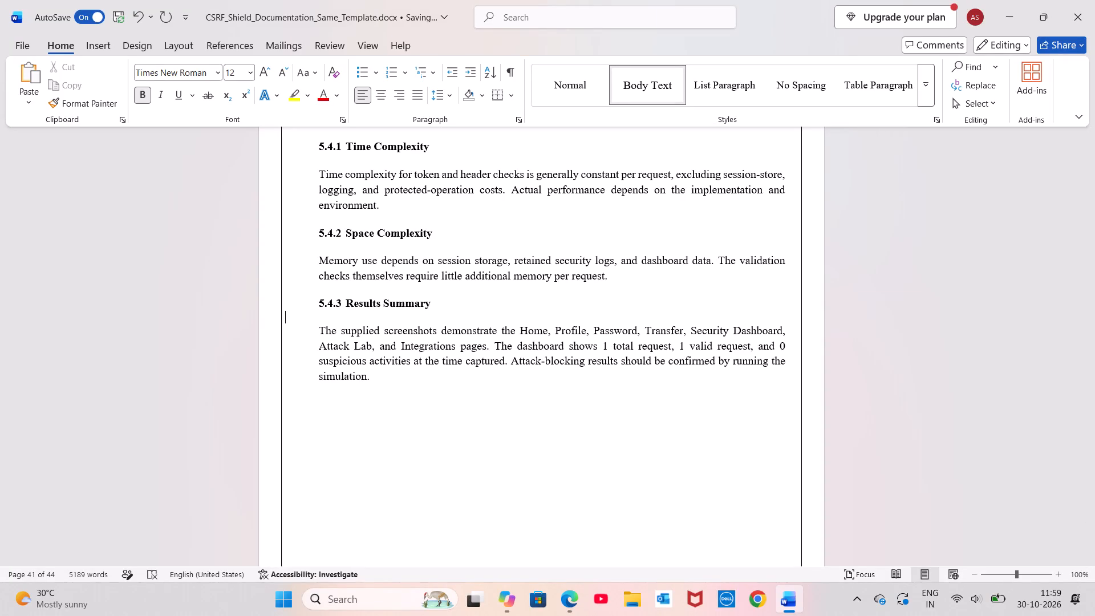
Set the font size of the whole reference list, including the bulleted references, to 12.
scroll(366, 327, up, 2)
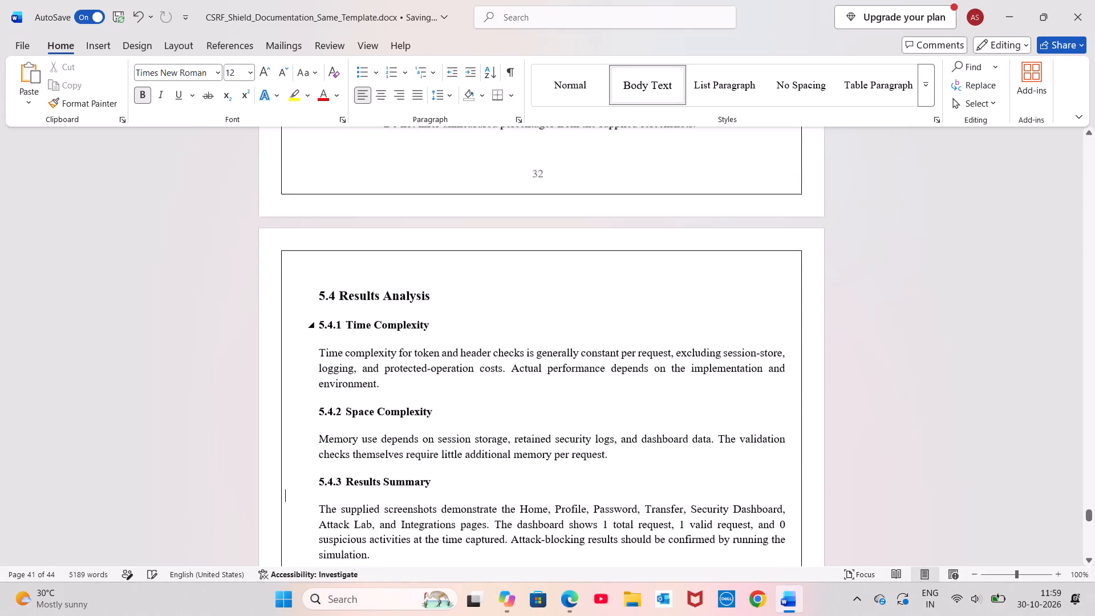
scroll(366, 327, up, 2)
scroll(366, 327, down, 1)
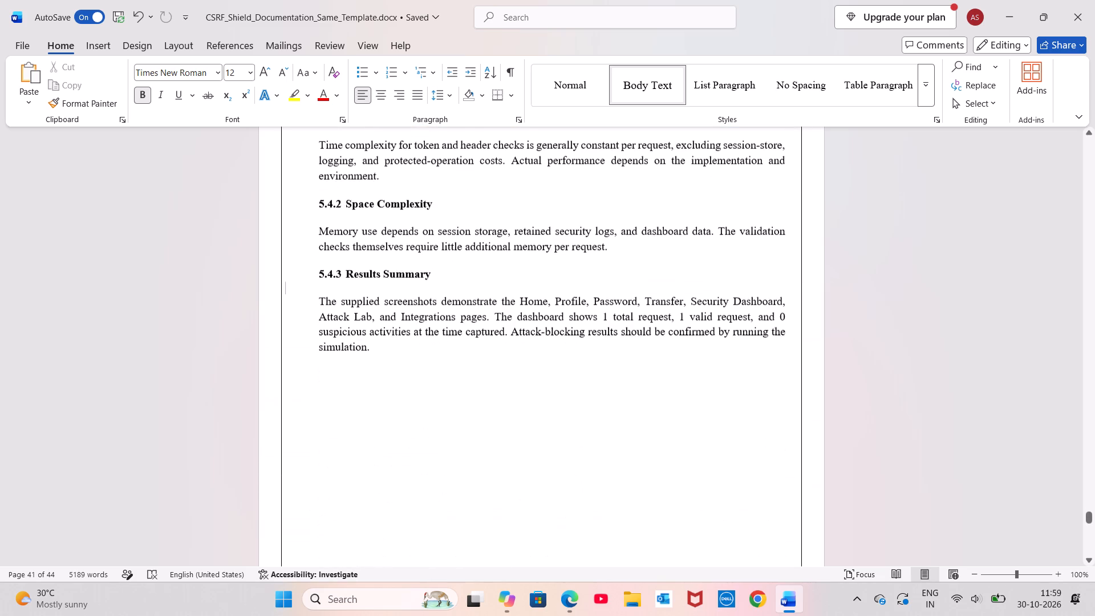
scroll(366, 327, down, 2)
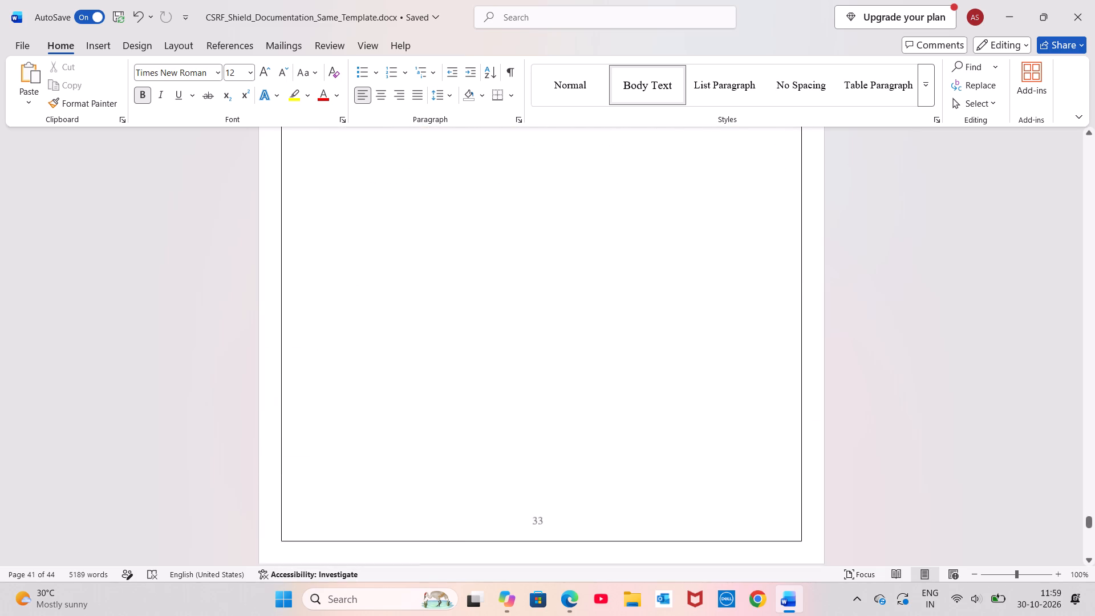
scroll(366, 327, down, 3)
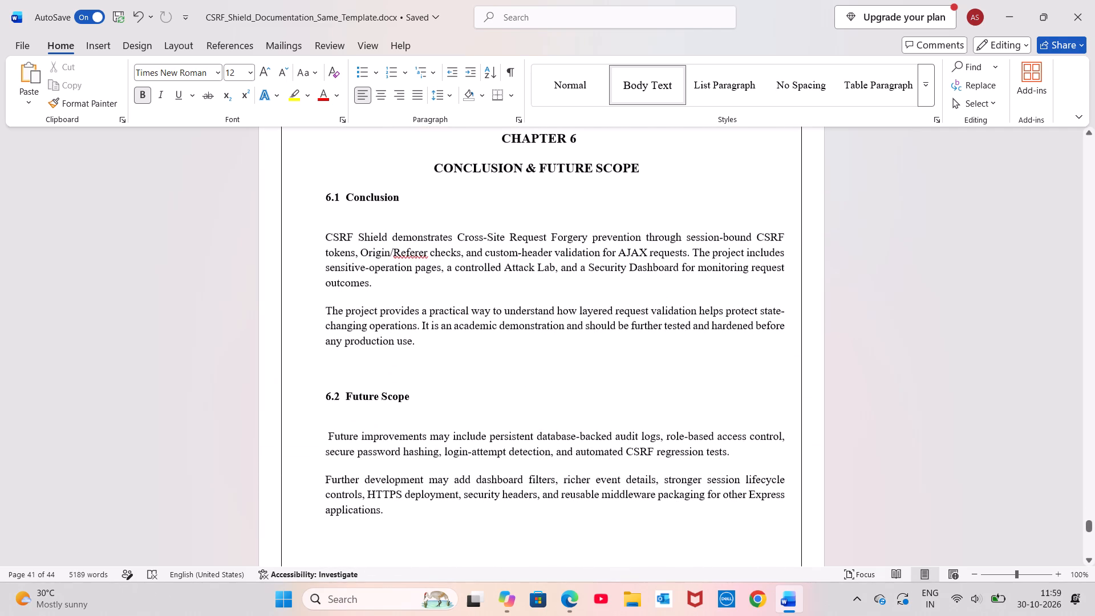
scroll(366, 327, down, 2)
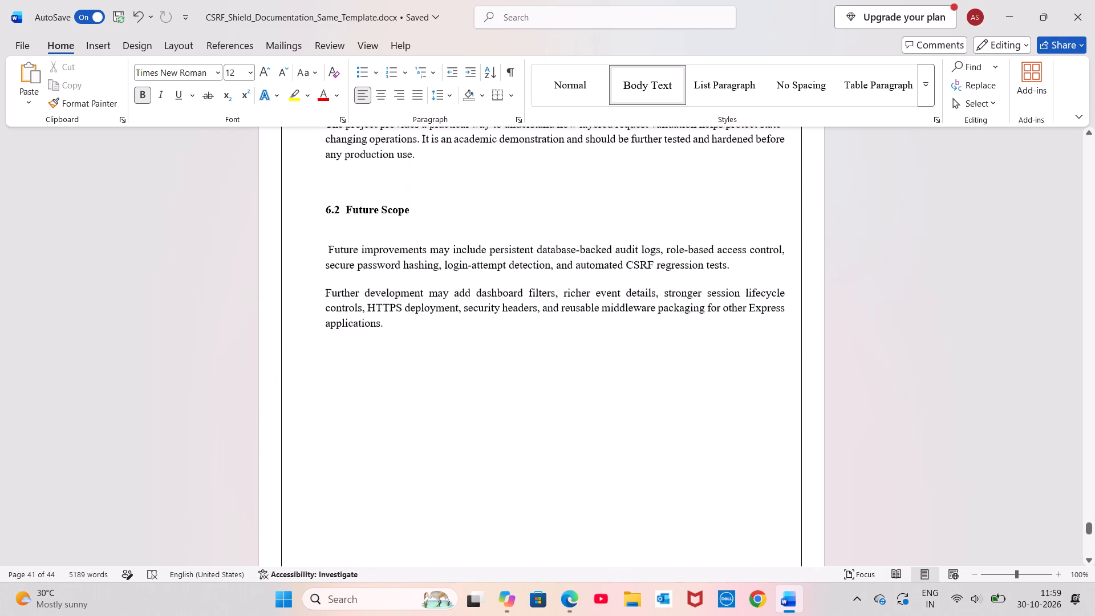
scroll(366, 327, down, 5)
scroll(366, 327, up, 1)
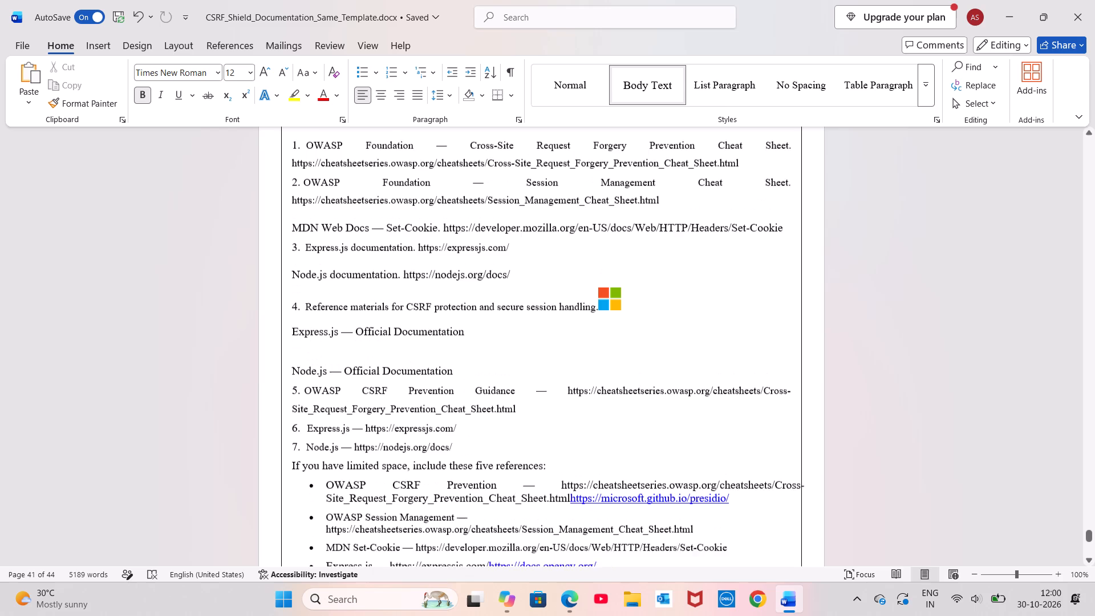
scroll(366, 327, up, 1)
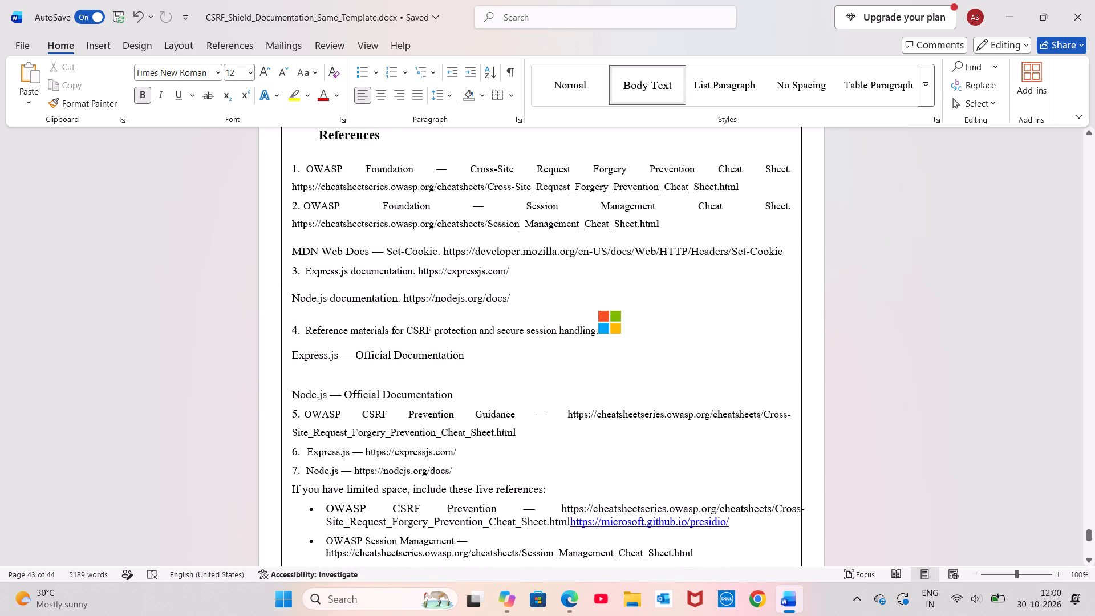
drag(289, 168, 526, 456)
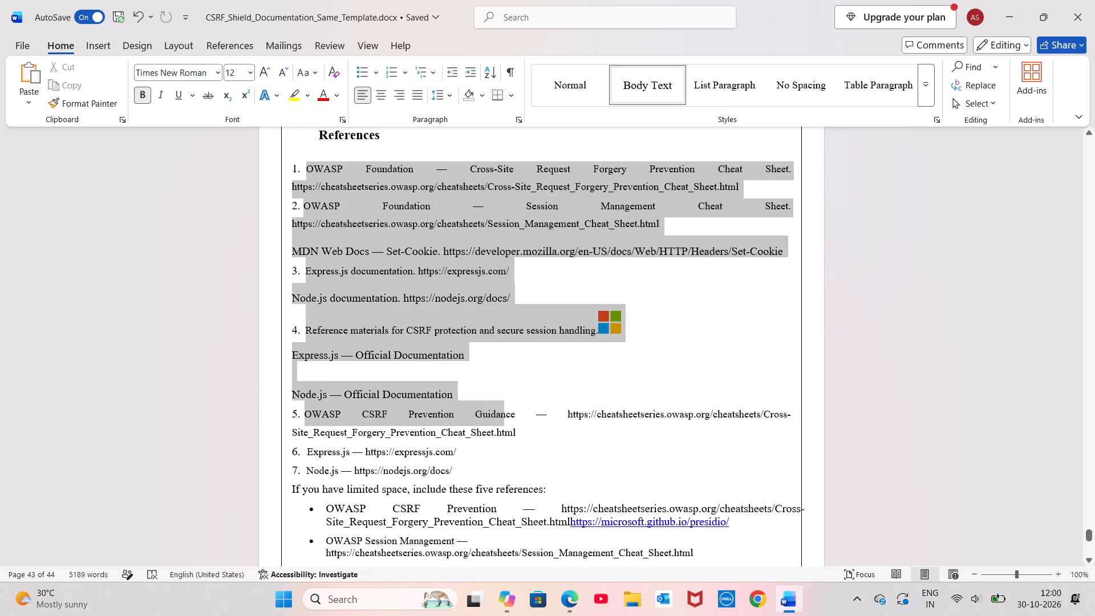
drag(526, 456, 718, 197)
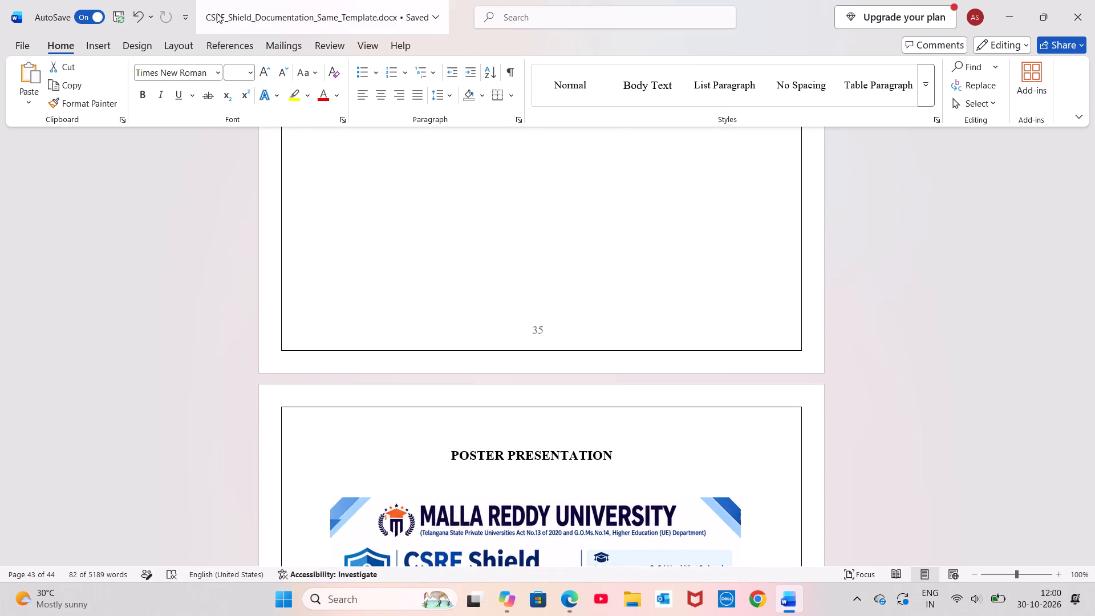
click(252, 69)
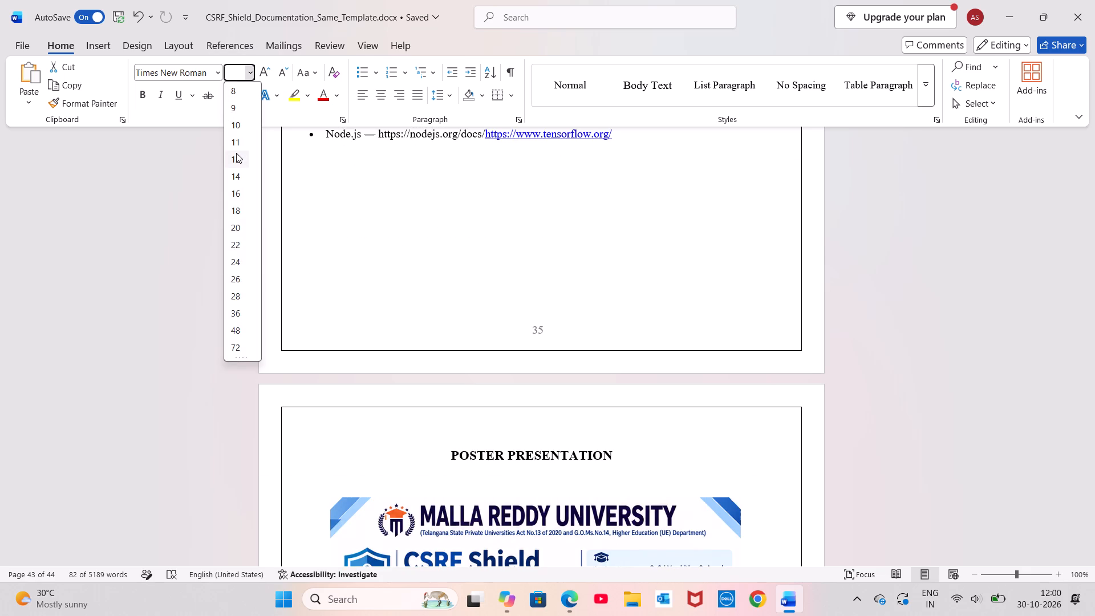
click(237, 171)
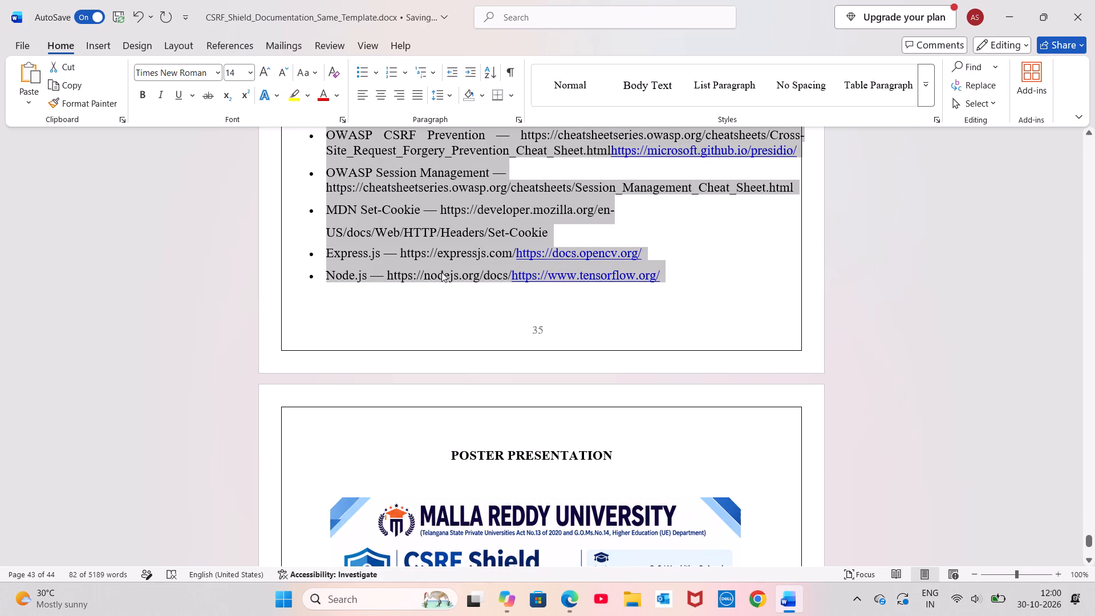
click(249, 78)
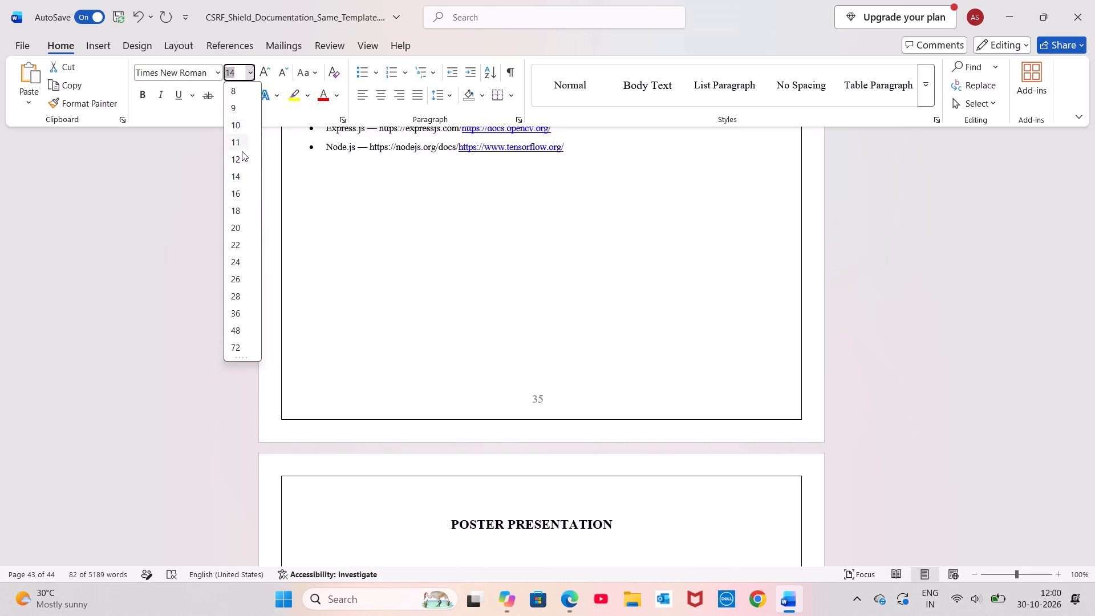
click(241, 156)
click(368, 216)
Set the "References" heading's font size to 16, keeping the reference list beneath it expanded.
scroll(368, 216, up, 1)
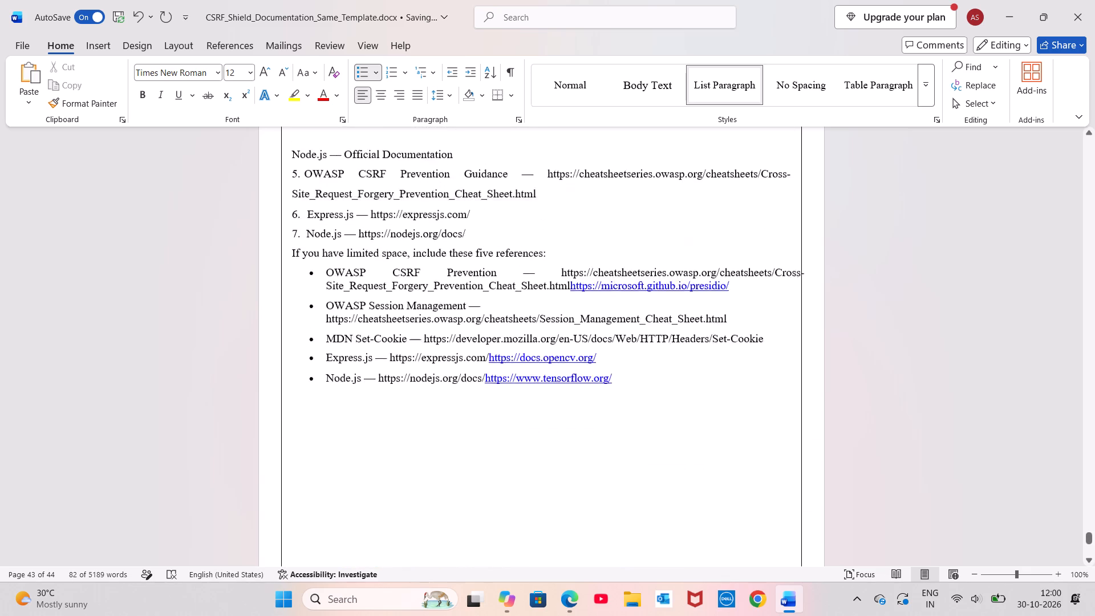
scroll(368, 216, up, 3)
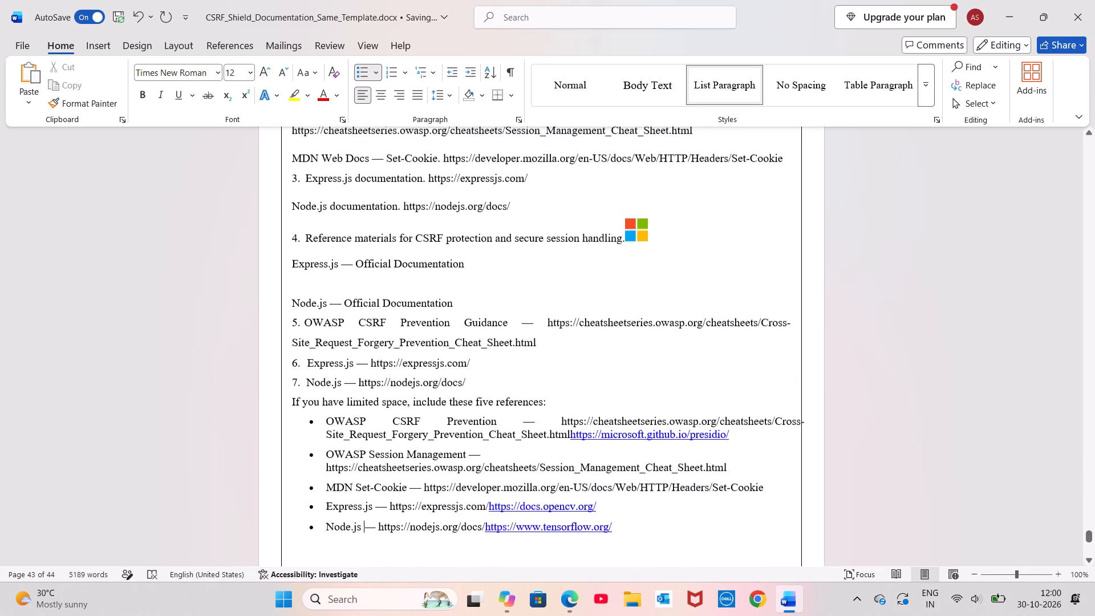
scroll(368, 216, up, 2)
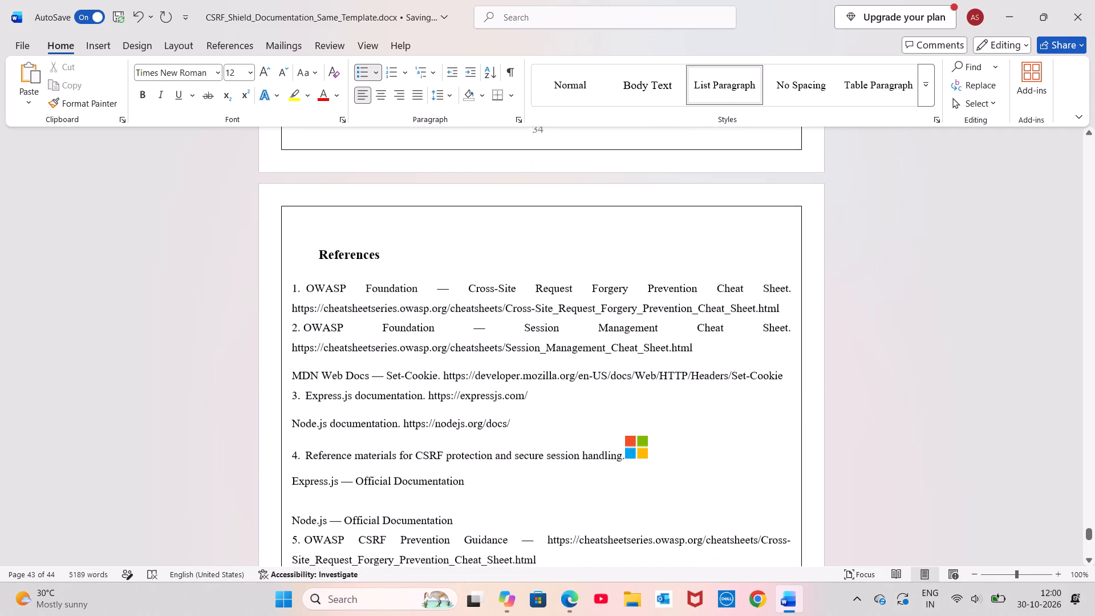
scroll(368, 216, up, 1)
drag(312, 246, 398, 245)
click(433, 201)
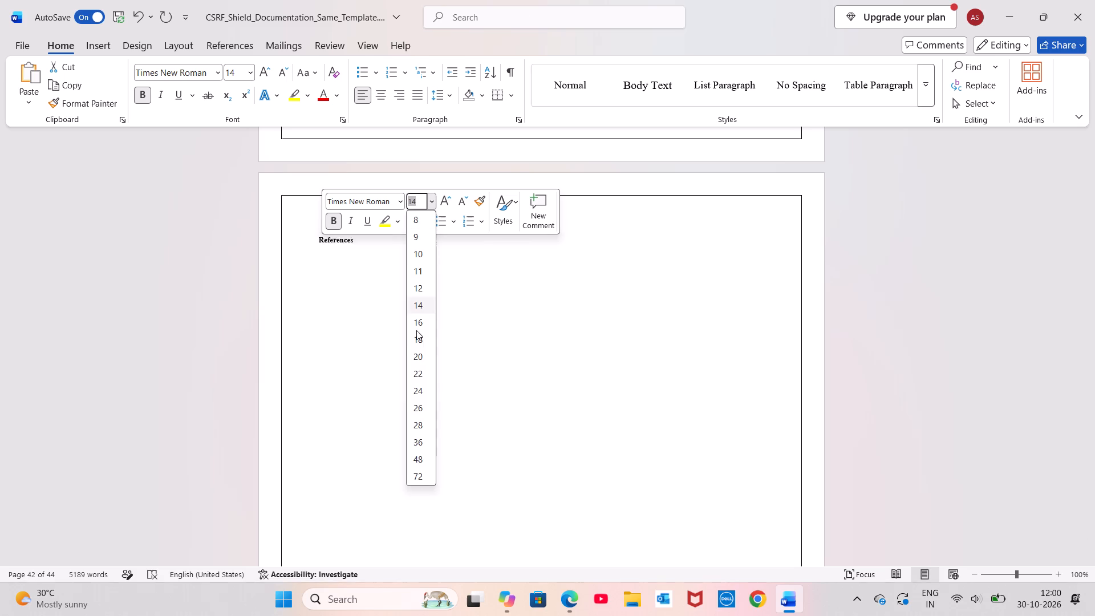
click(416, 322)
click(417, 285)
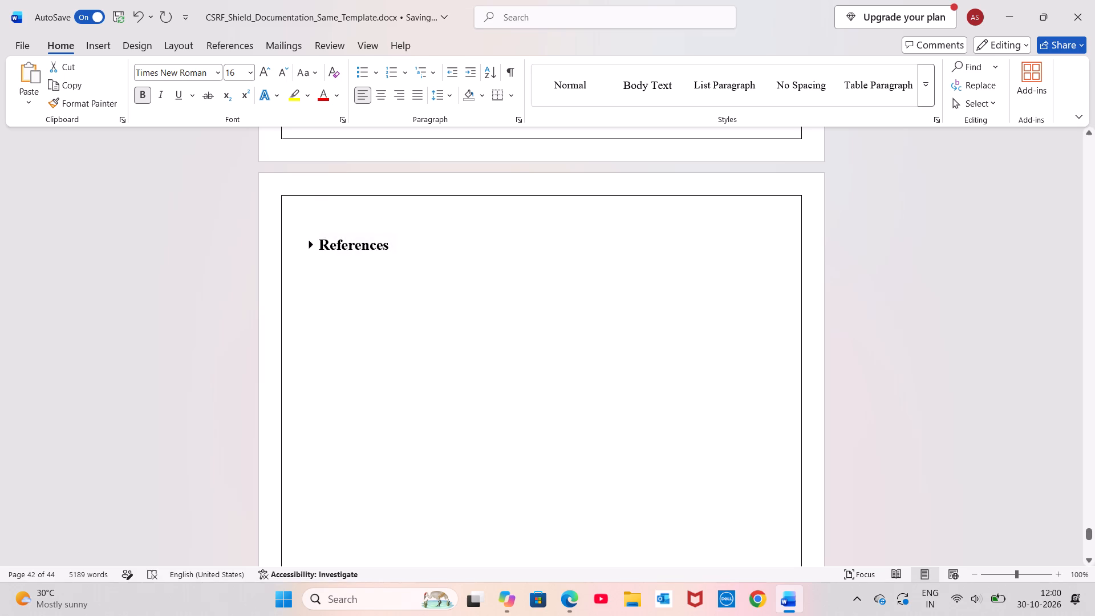
click(308, 245)
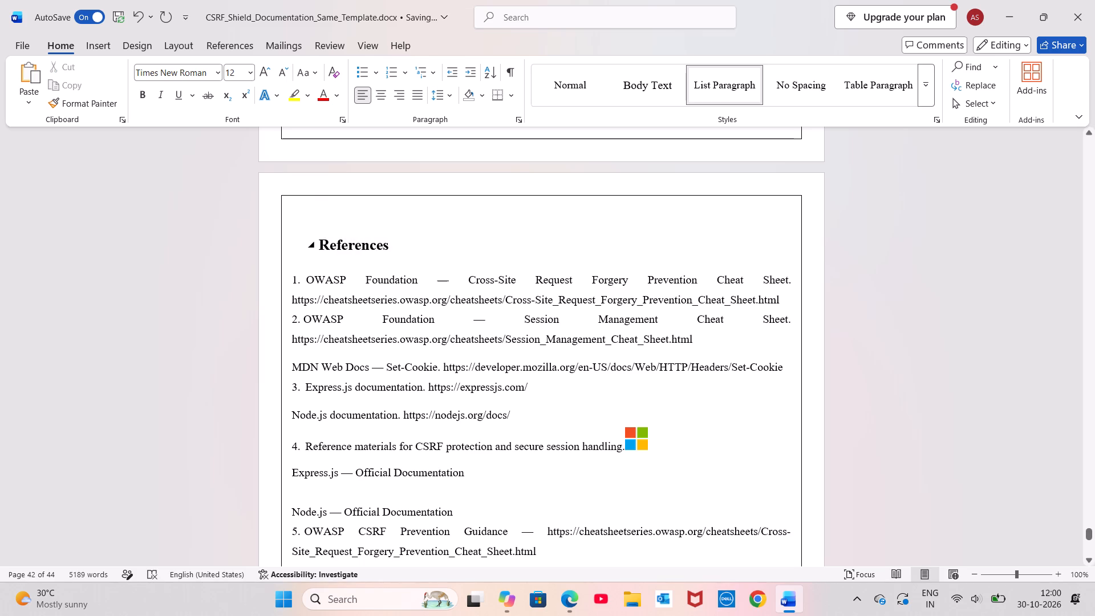
Append ":-" to the "References" heading.
click(402, 249)
text(:-)
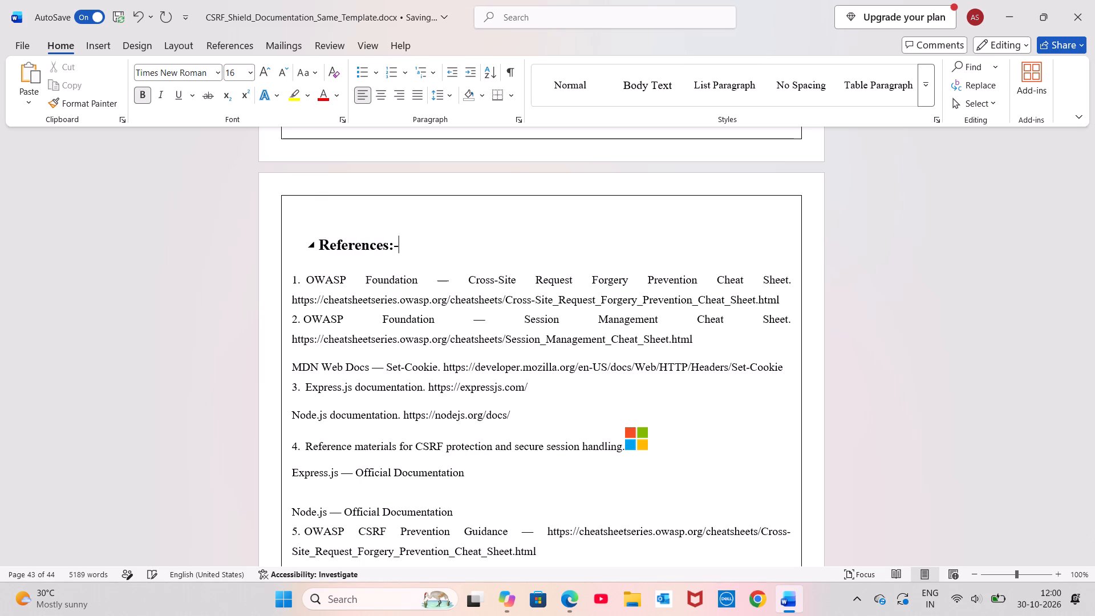
scroll(402, 249, down, 1)
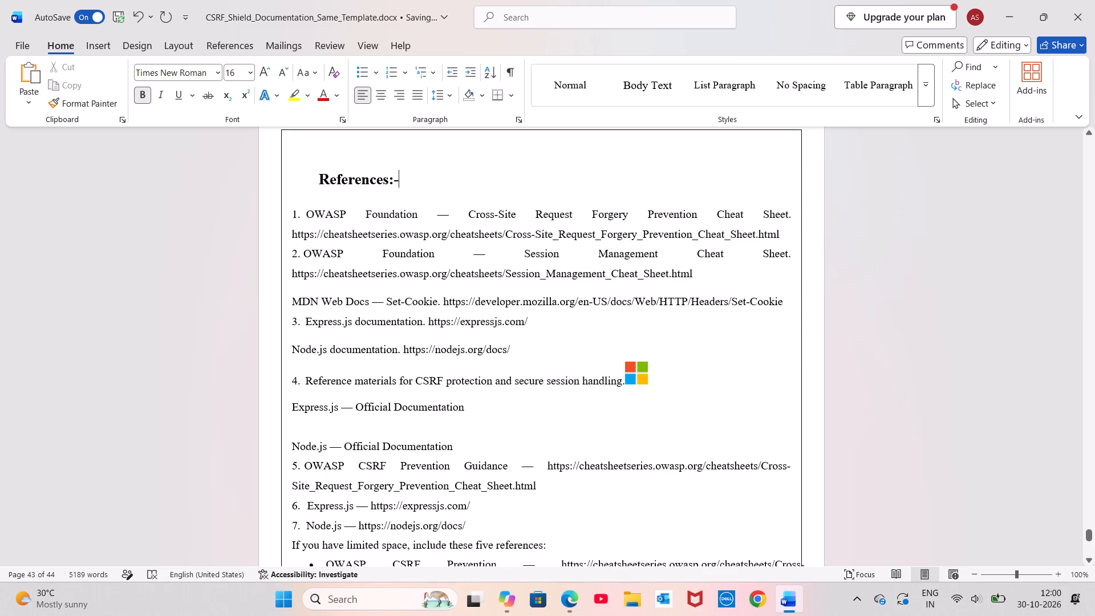
click(312, 168)
Remove the "References:-" heading's indent and offset the heading with two leading spaces instead.
key(BackSpace)
key(m)
key(BackSpace)
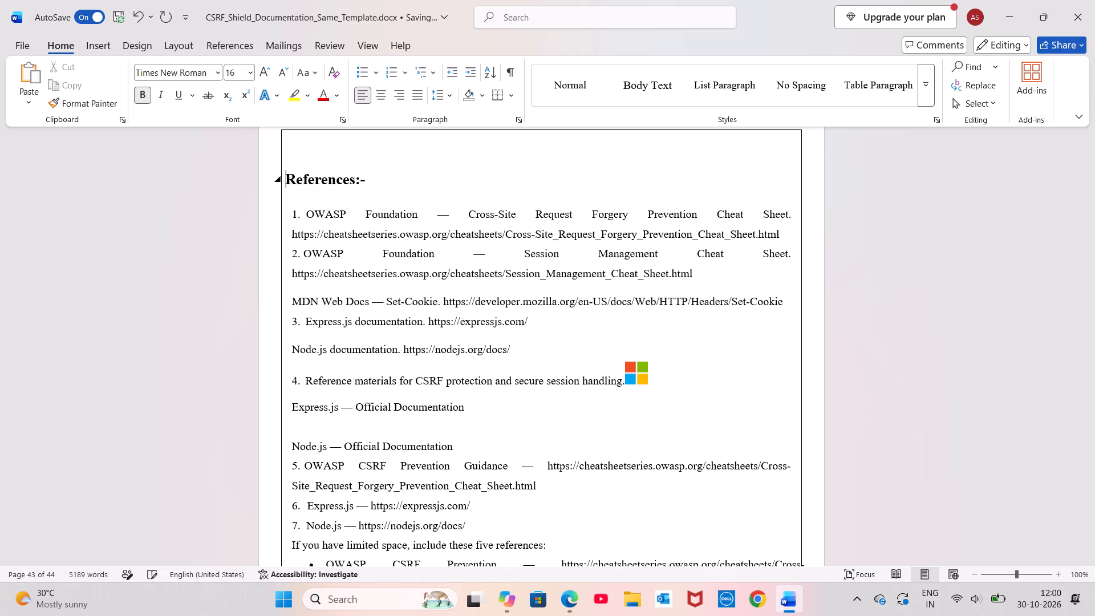
key(n)
key(BackSpace)
key(n)
key(BackSpace)
key(space)
key(space)
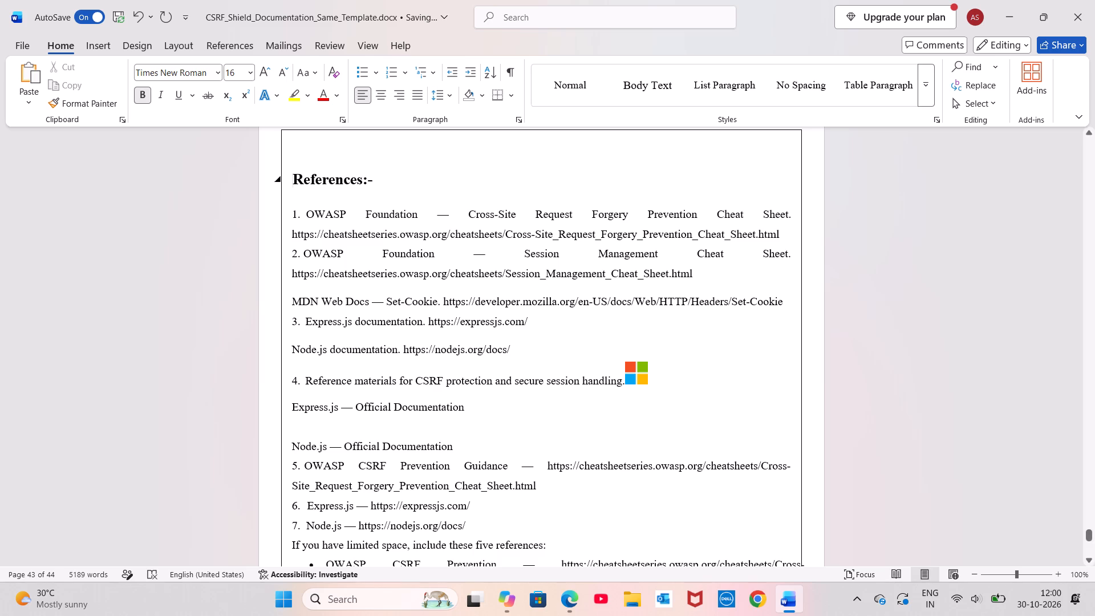
Justify the References heading and the entire reference list, including the bulleted references.
drag(289, 172, 589, 475)
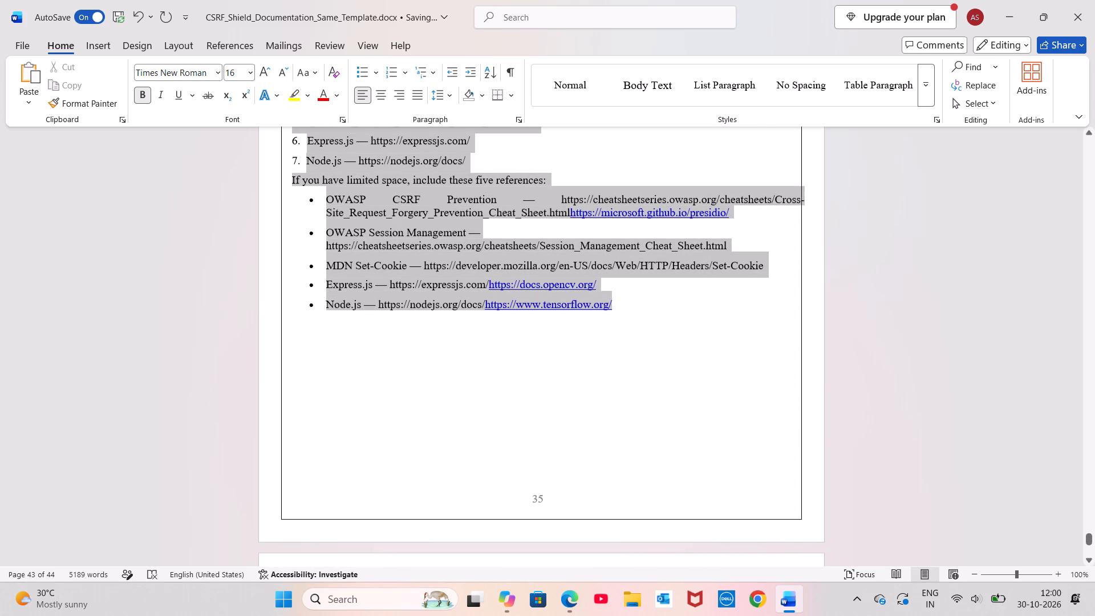
drag(589, 475, 589, 441)
click(420, 95)
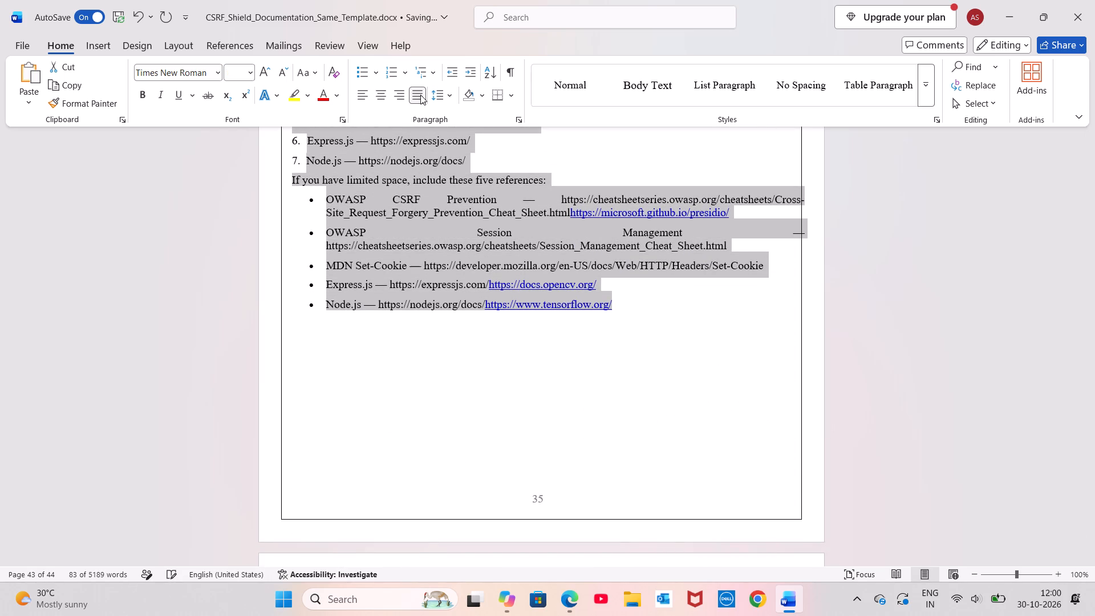
click(538, 432)
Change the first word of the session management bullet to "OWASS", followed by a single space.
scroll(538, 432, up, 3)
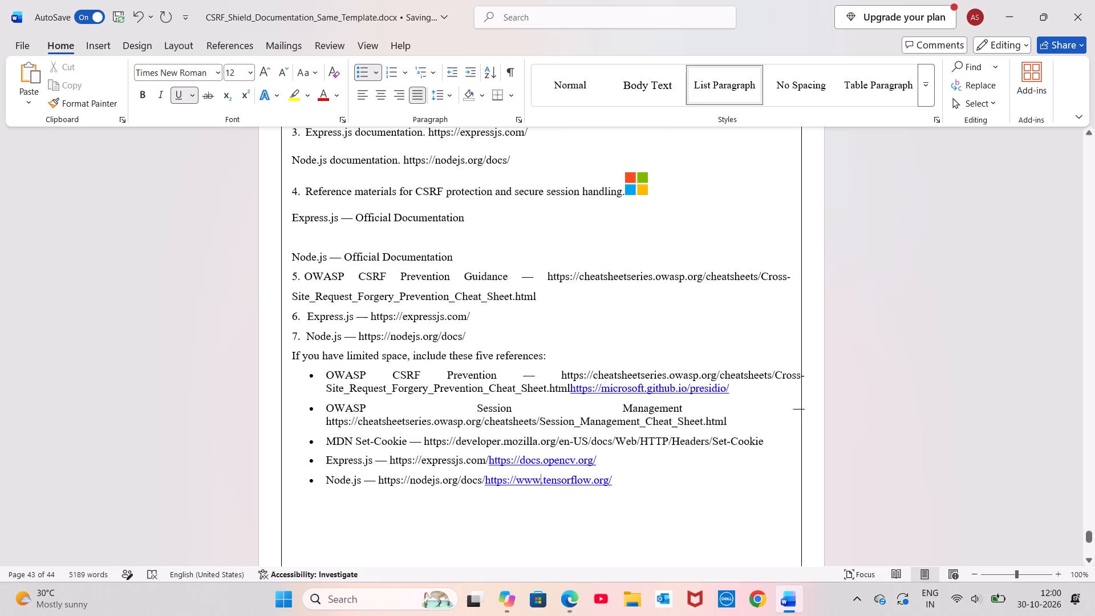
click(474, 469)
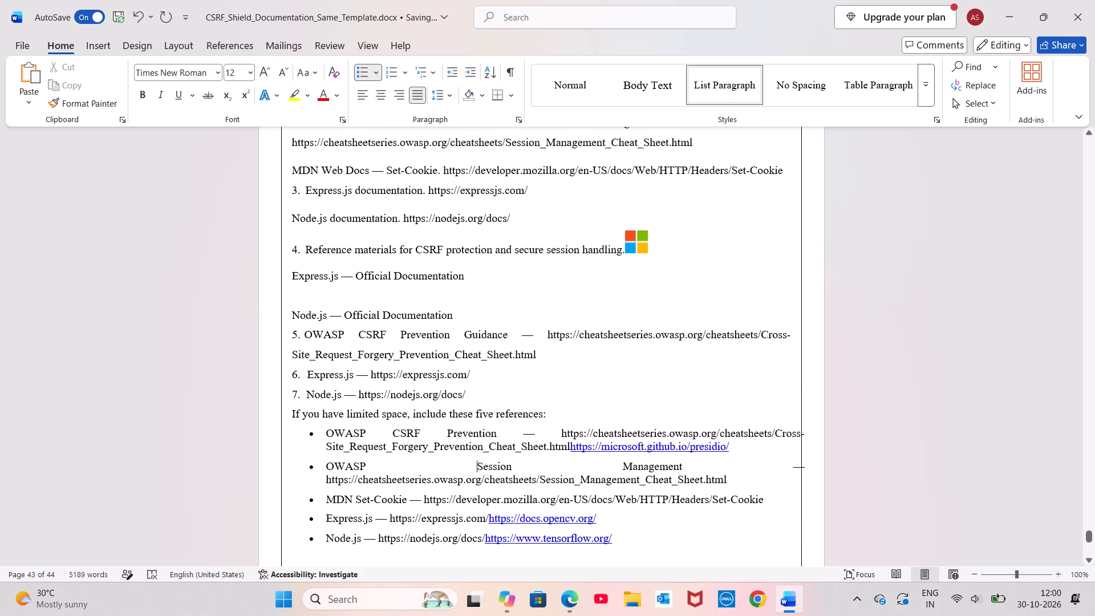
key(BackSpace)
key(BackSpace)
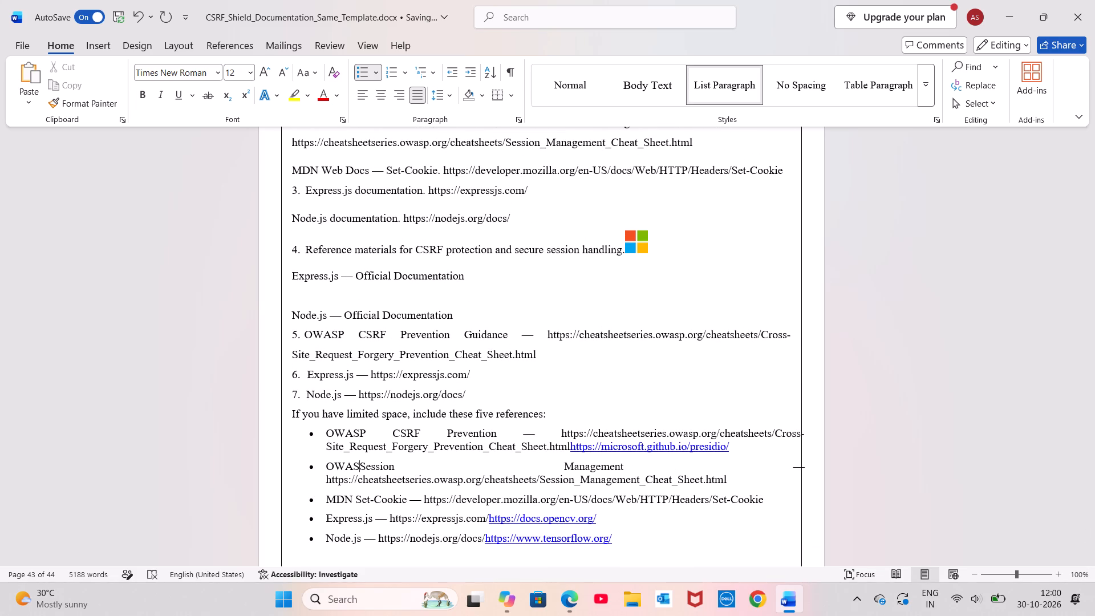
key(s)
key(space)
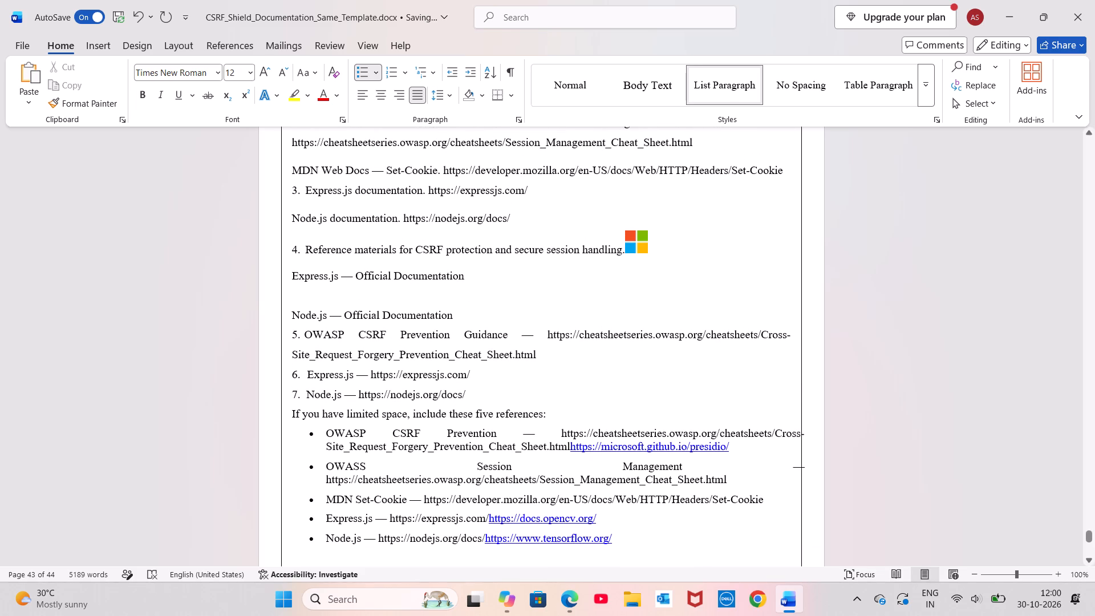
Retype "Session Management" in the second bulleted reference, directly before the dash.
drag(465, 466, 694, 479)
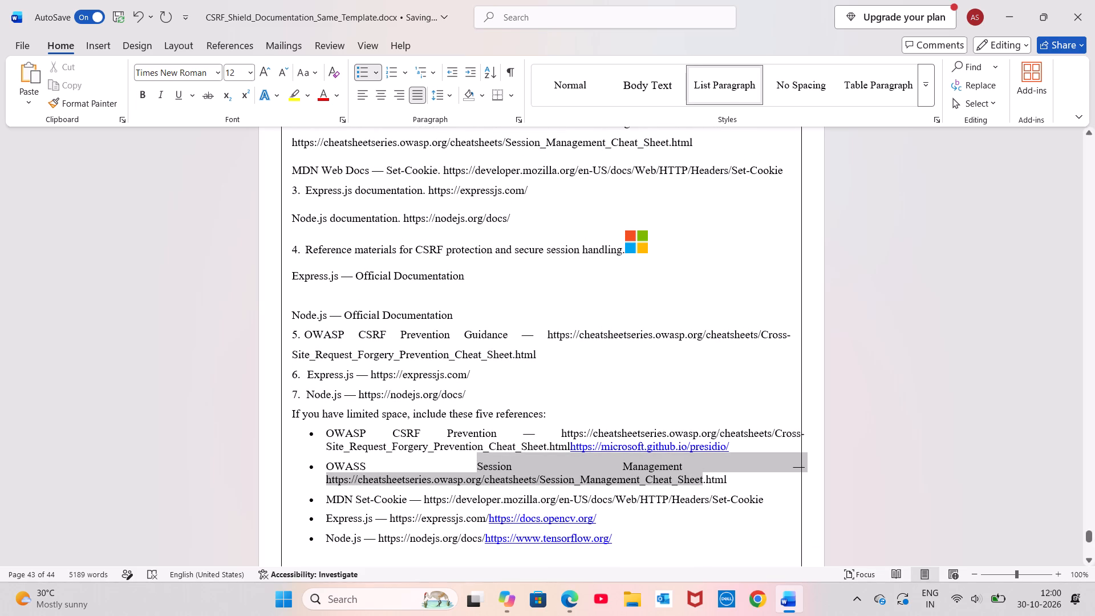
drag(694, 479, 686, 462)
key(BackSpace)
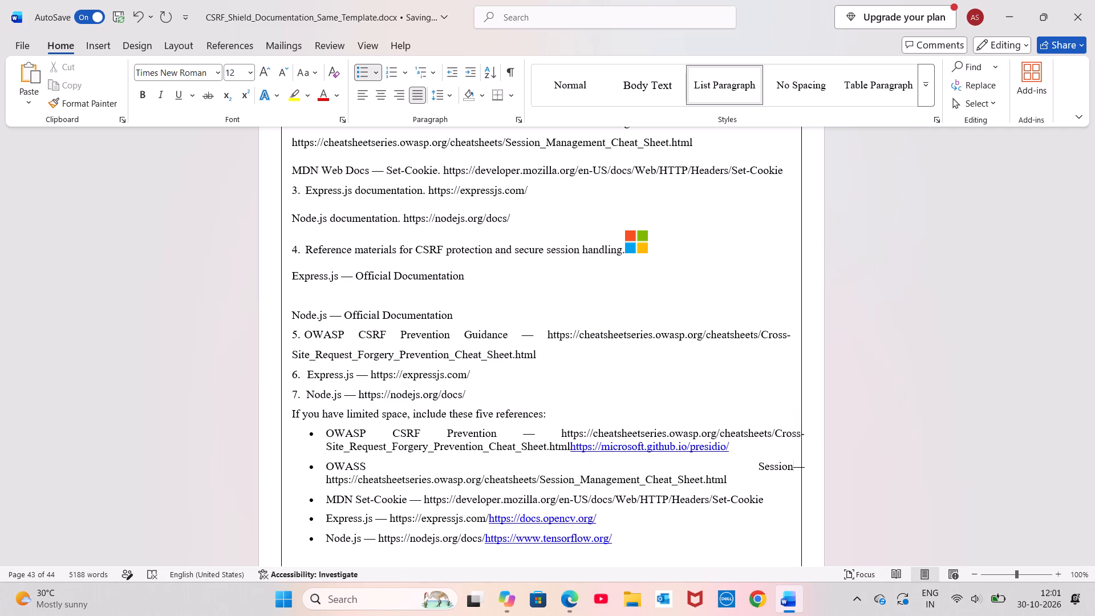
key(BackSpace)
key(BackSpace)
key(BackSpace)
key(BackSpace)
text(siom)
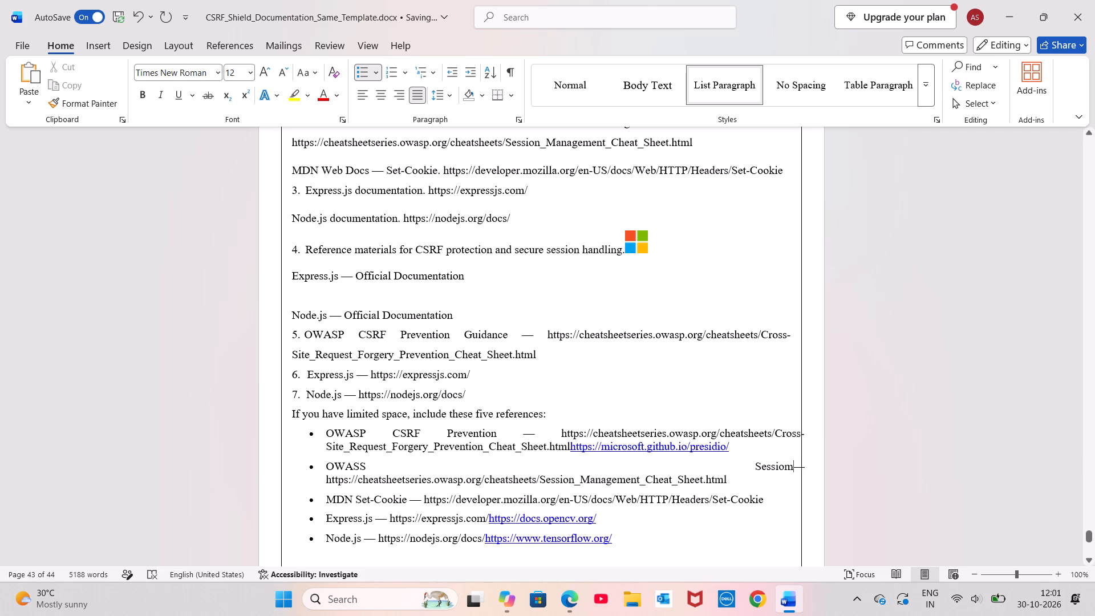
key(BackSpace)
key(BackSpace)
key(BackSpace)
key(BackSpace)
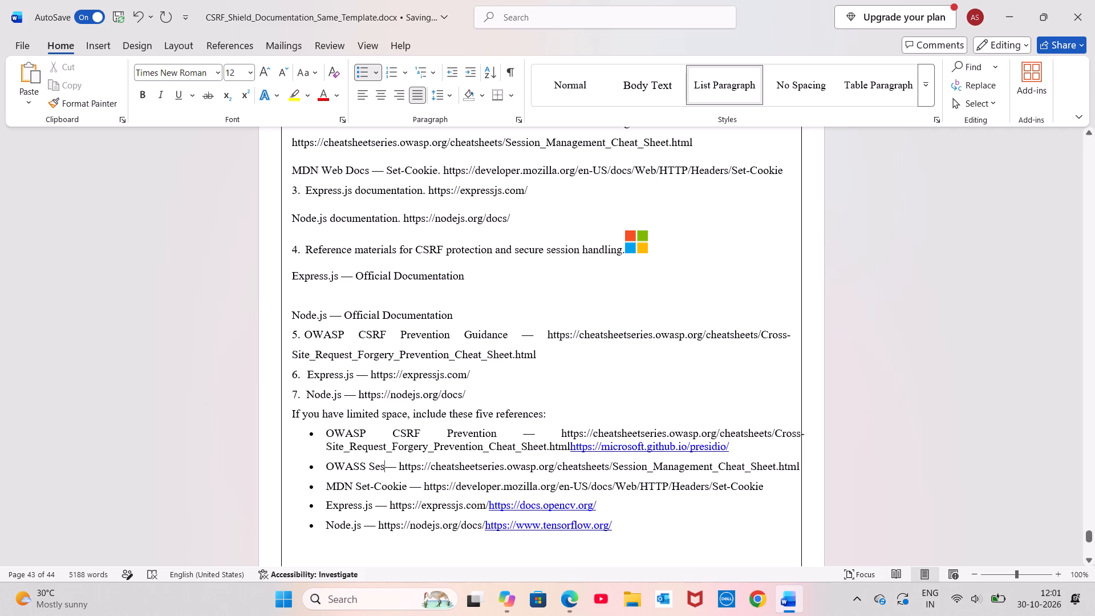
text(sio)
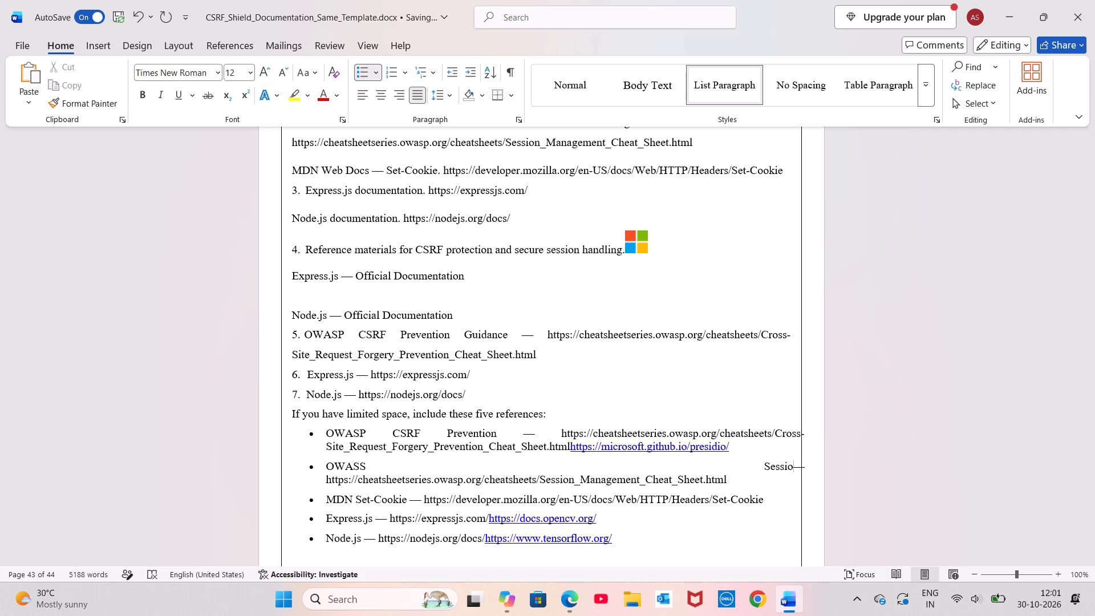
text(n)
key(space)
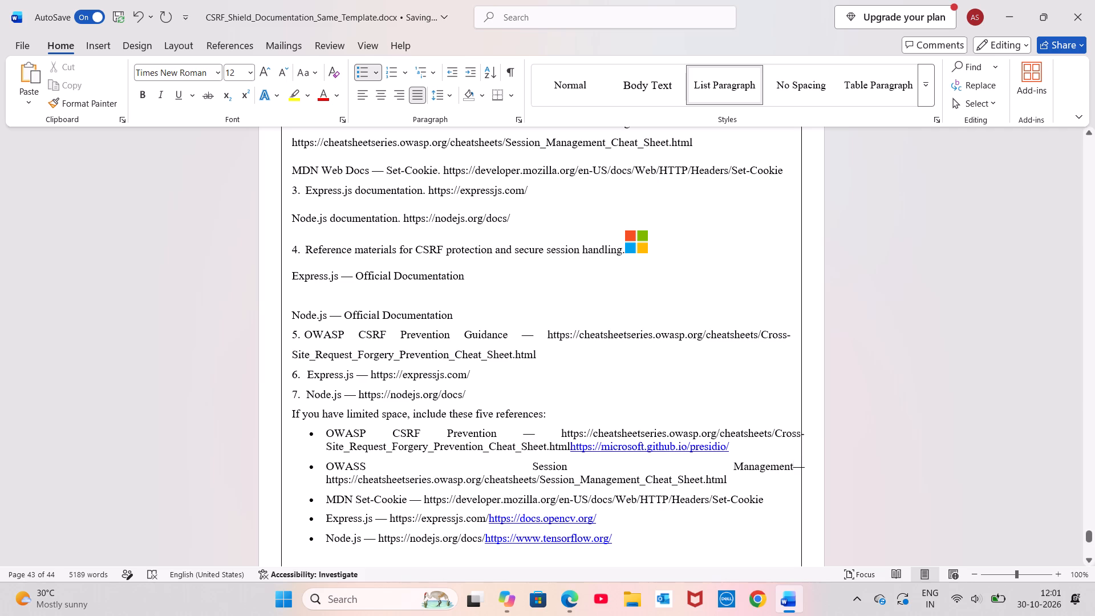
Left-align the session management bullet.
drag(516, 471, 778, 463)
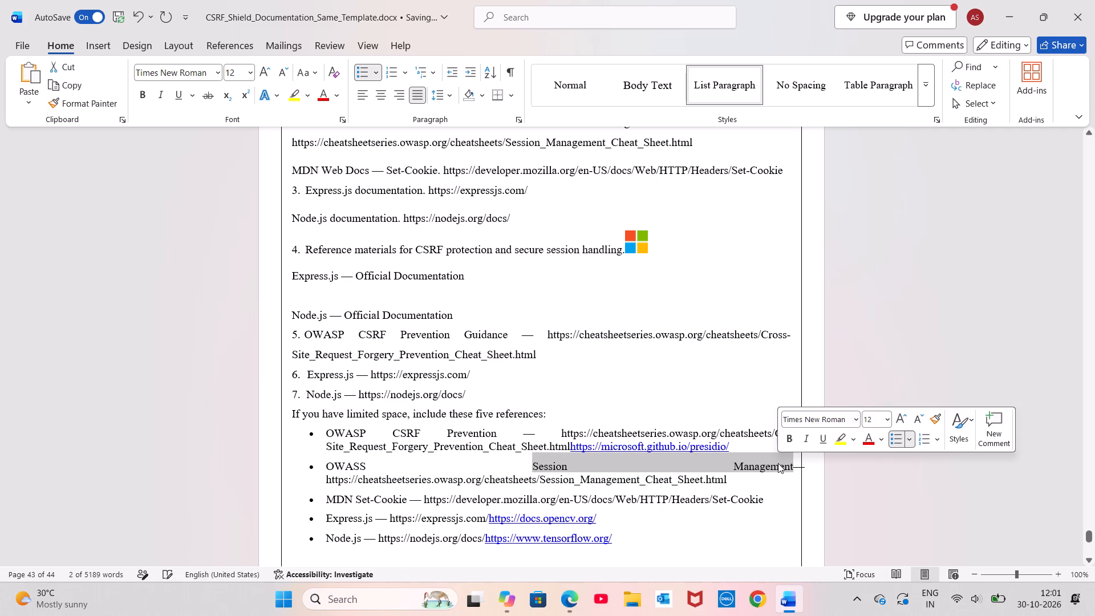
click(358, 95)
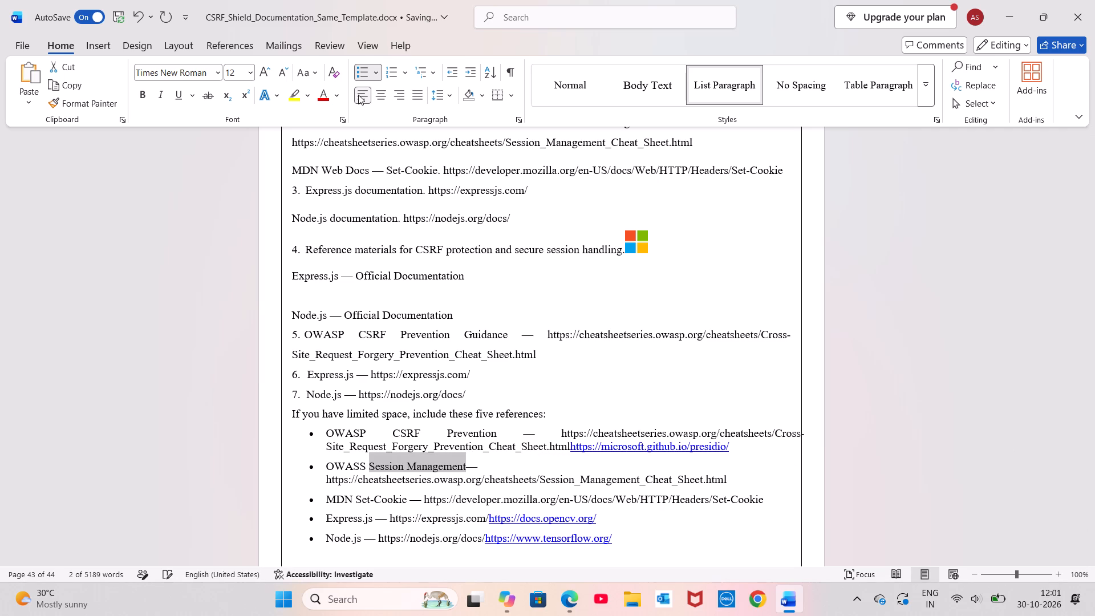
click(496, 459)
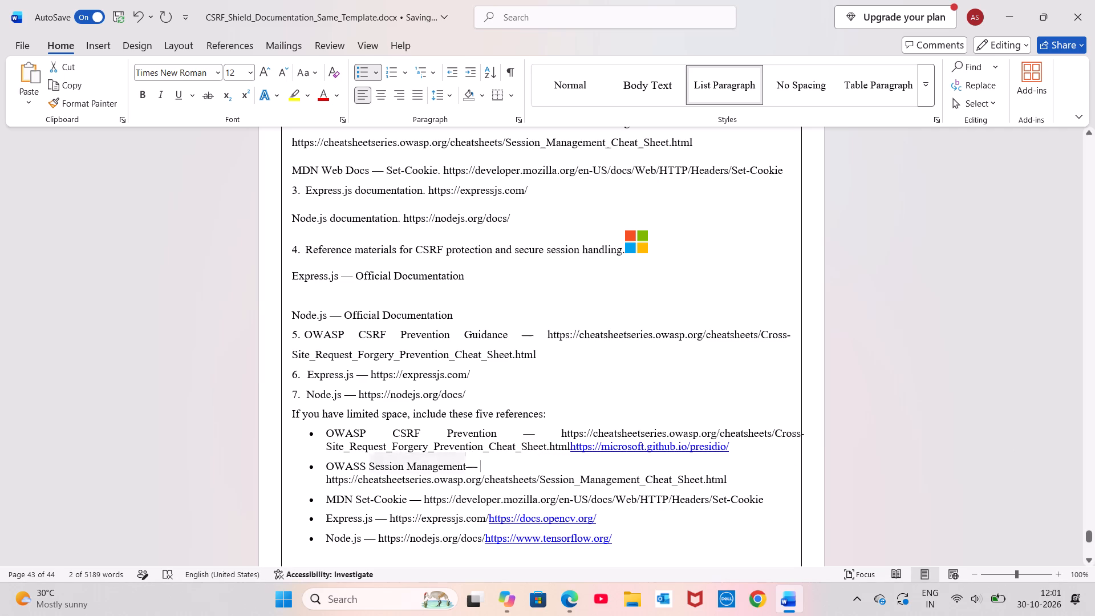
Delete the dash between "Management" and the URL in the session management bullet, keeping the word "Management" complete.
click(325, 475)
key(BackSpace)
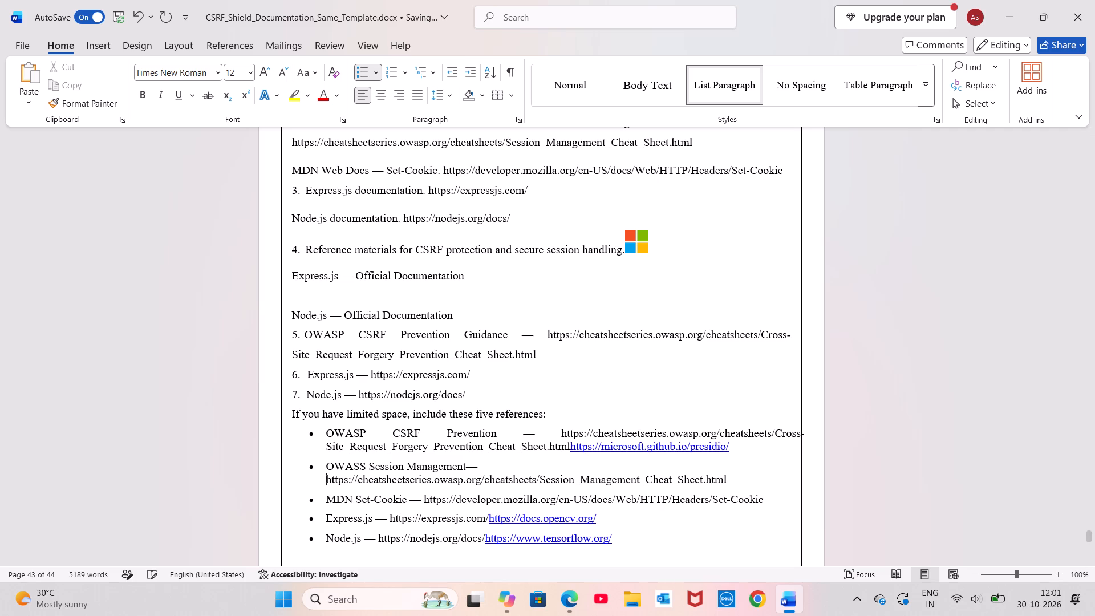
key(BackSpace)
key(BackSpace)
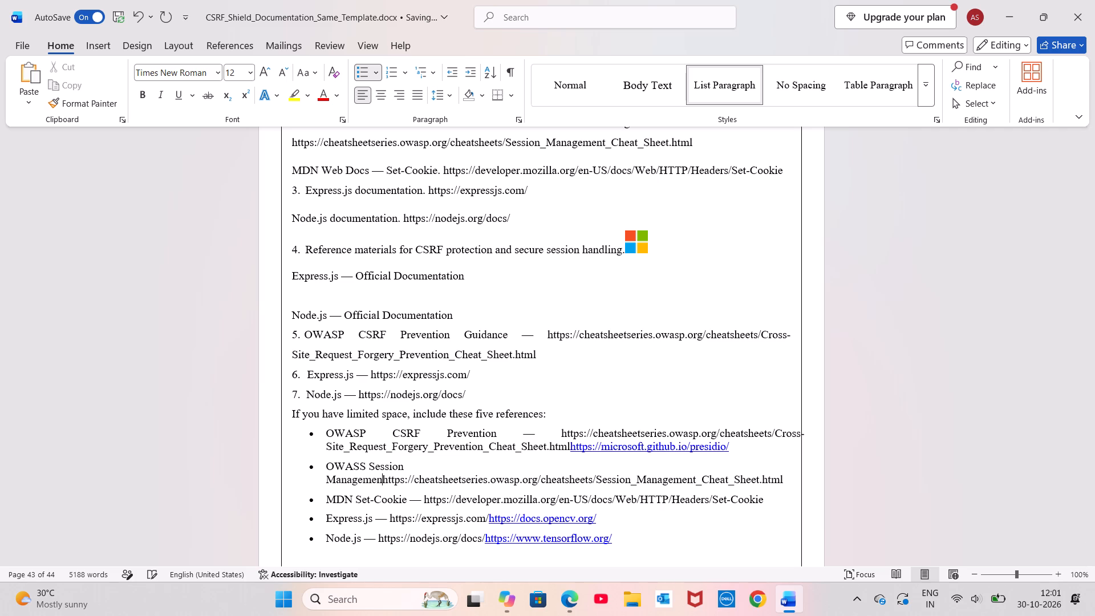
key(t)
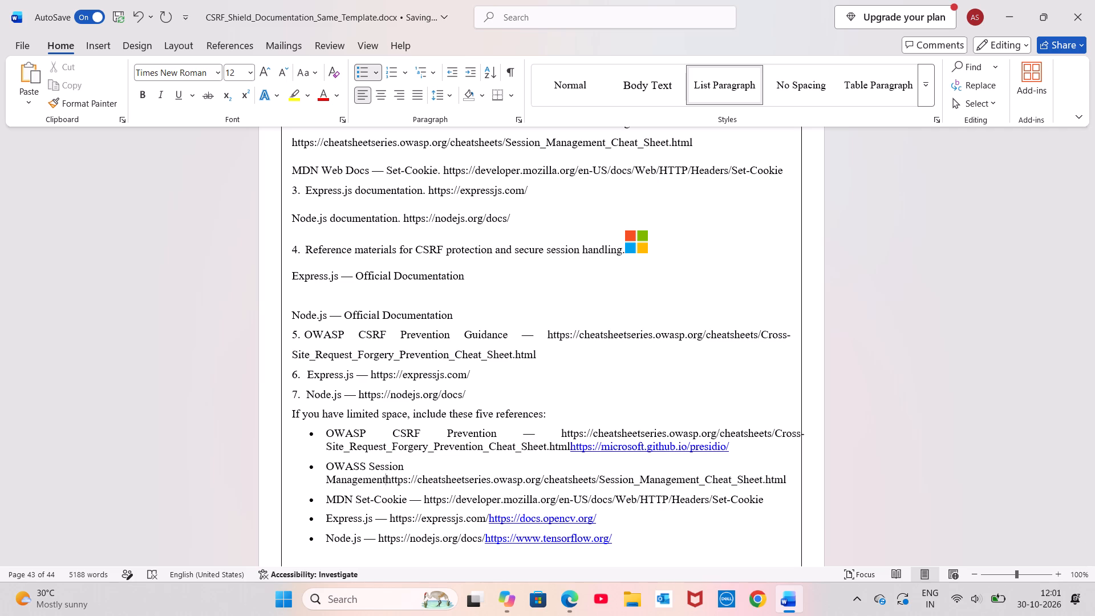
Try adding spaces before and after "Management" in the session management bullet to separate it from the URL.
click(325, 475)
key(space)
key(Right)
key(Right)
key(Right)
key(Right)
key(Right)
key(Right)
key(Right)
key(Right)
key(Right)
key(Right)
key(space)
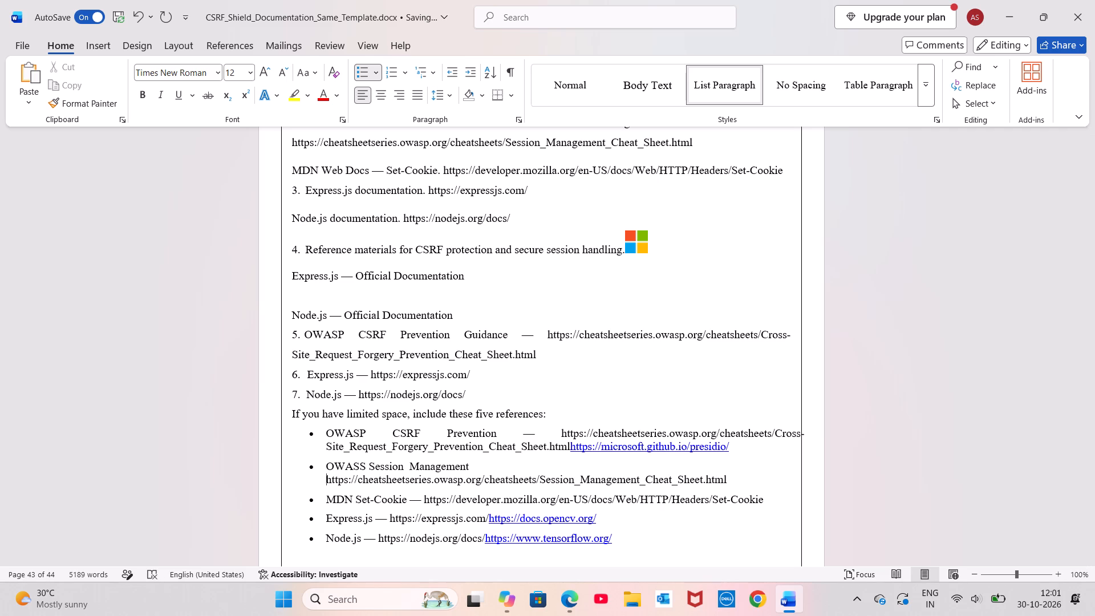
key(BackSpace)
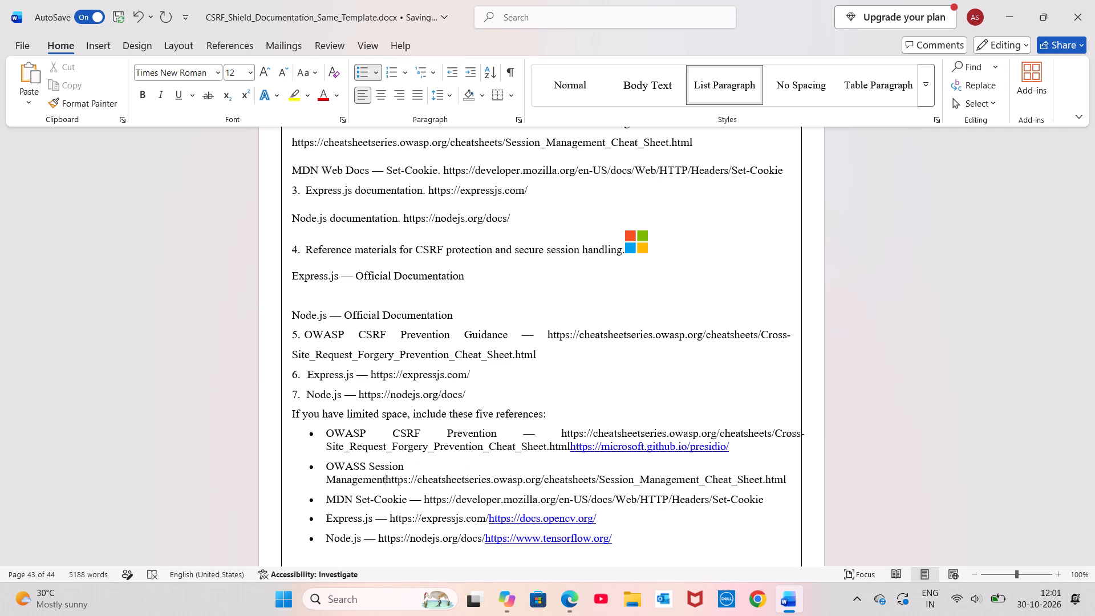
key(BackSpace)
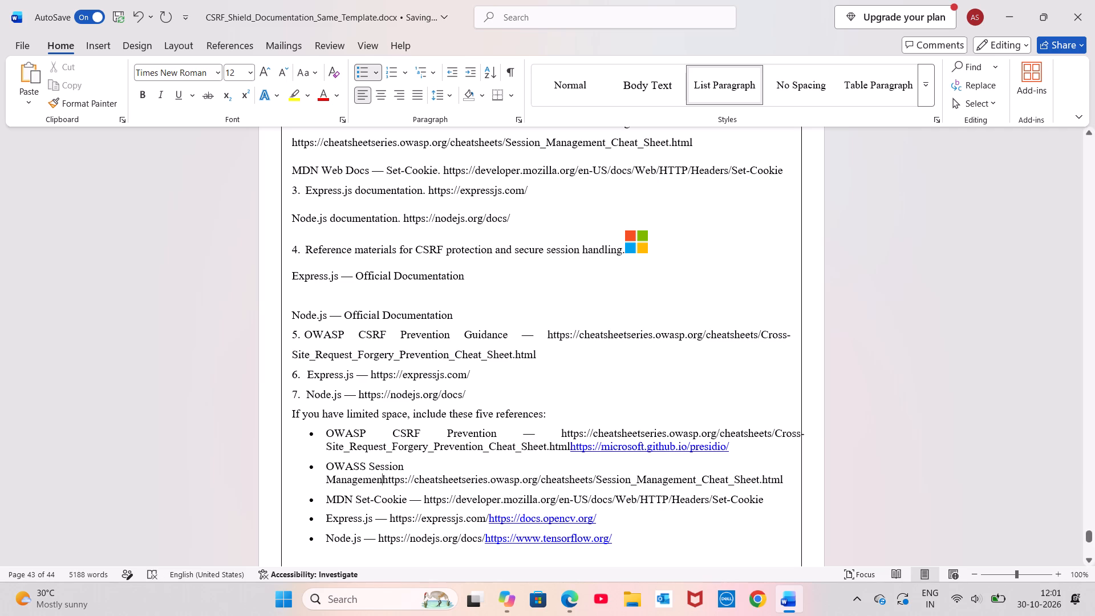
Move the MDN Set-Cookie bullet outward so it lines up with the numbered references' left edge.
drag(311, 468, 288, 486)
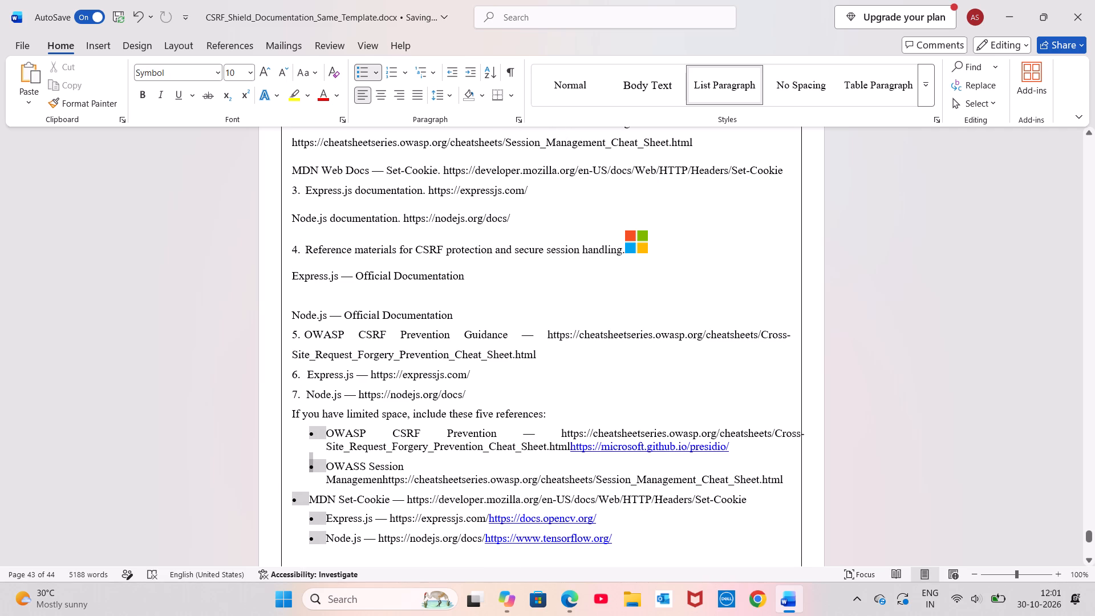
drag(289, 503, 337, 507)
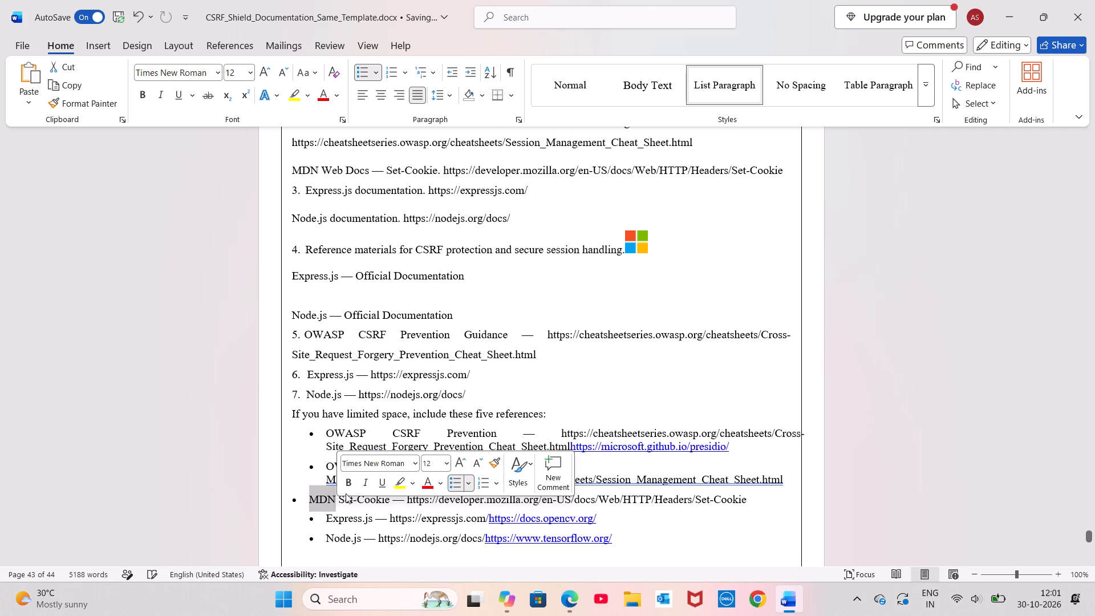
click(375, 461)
Delete the "If you have limited space, include these five references:" line and all five bulleted references beneath it.
drag(290, 411, 297, 413)
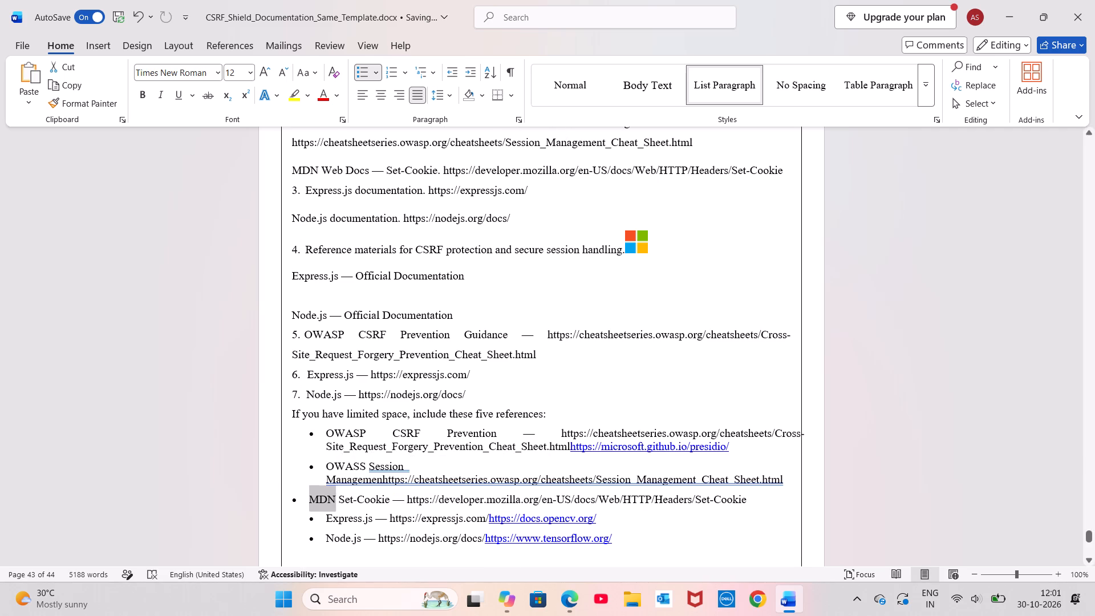
drag(297, 413, 676, 560)
key(BackSpace)
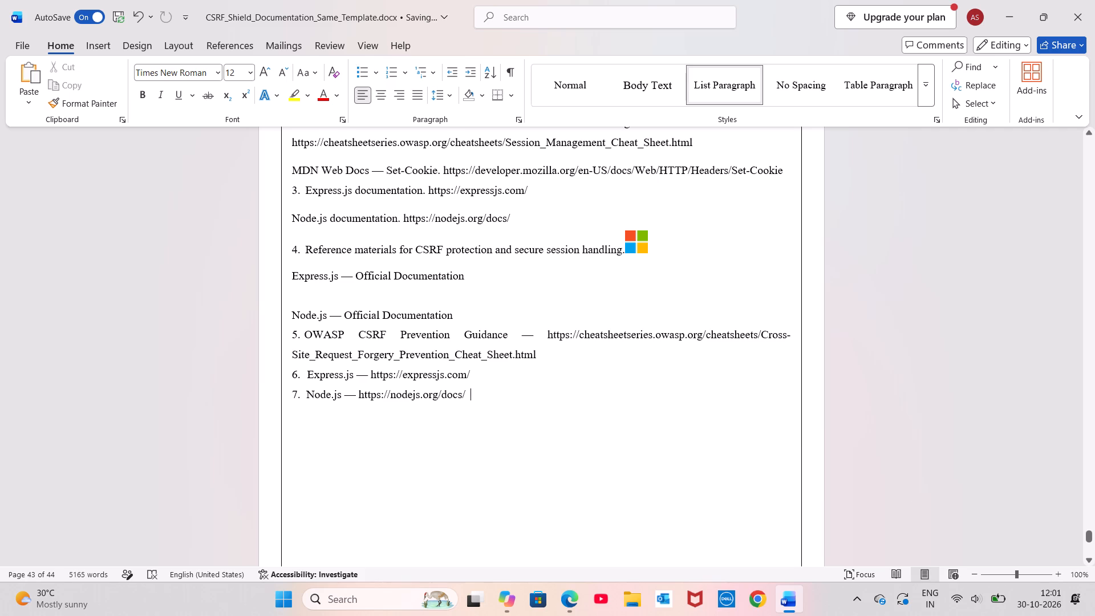
Review the remaining pages after the references, through the end of the poster presentation page.
scroll(676, 560, right, 1)
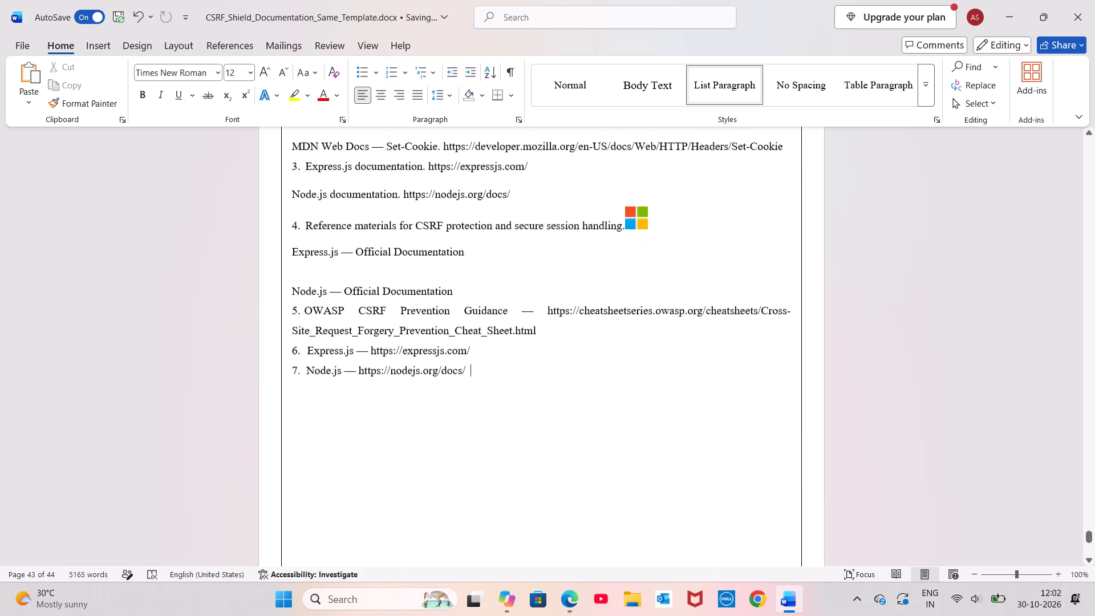
scroll(676, 560, right, 1)
scroll(676, 560, down, 4)
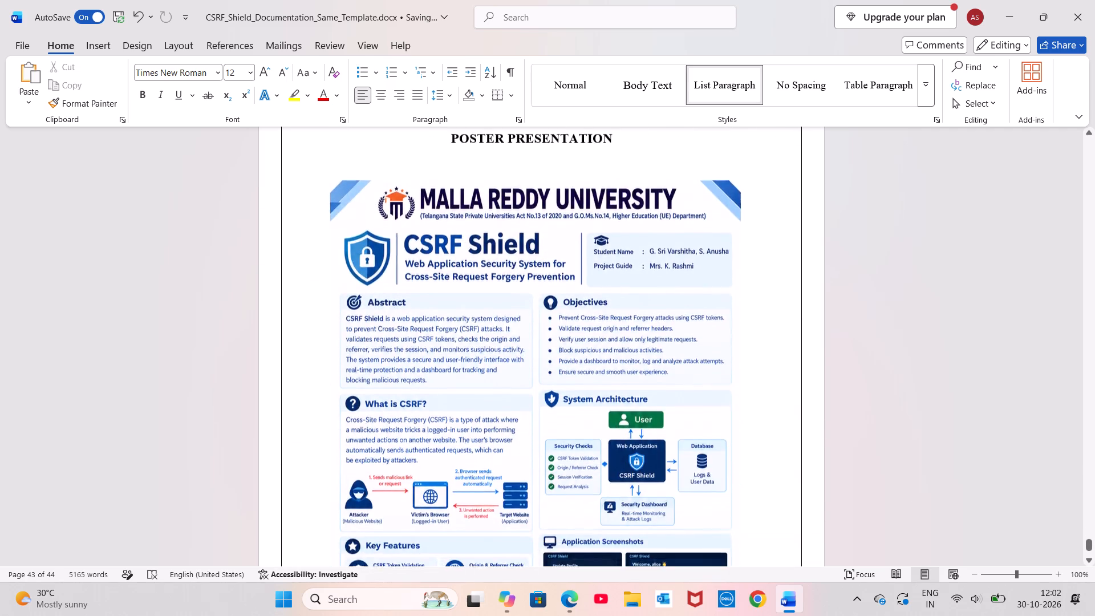
scroll(676, 560, down, 2)
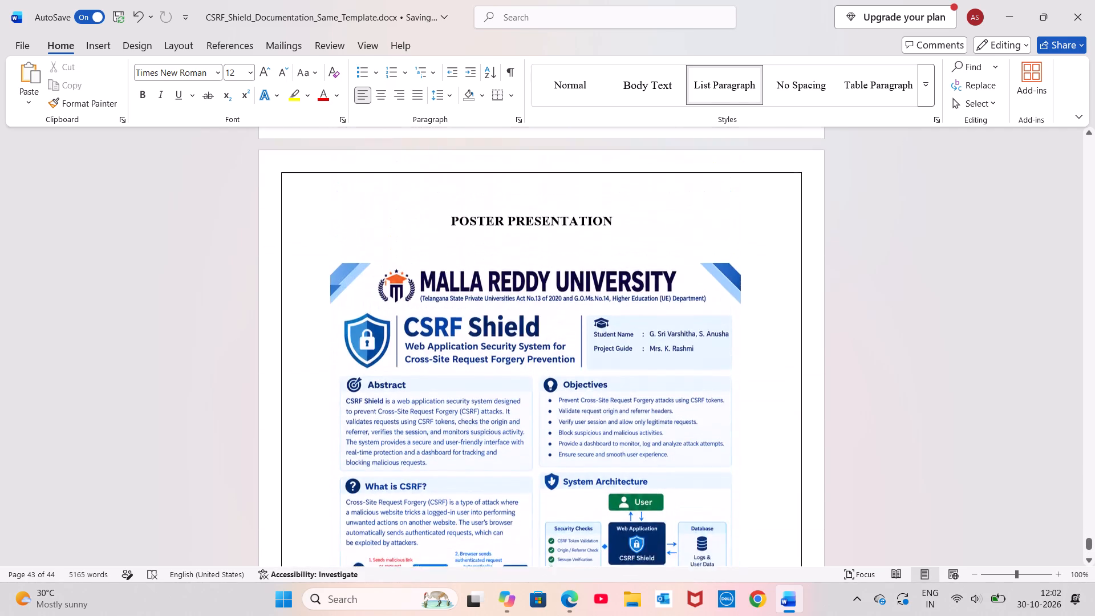
scroll(676, 560, down, 2)
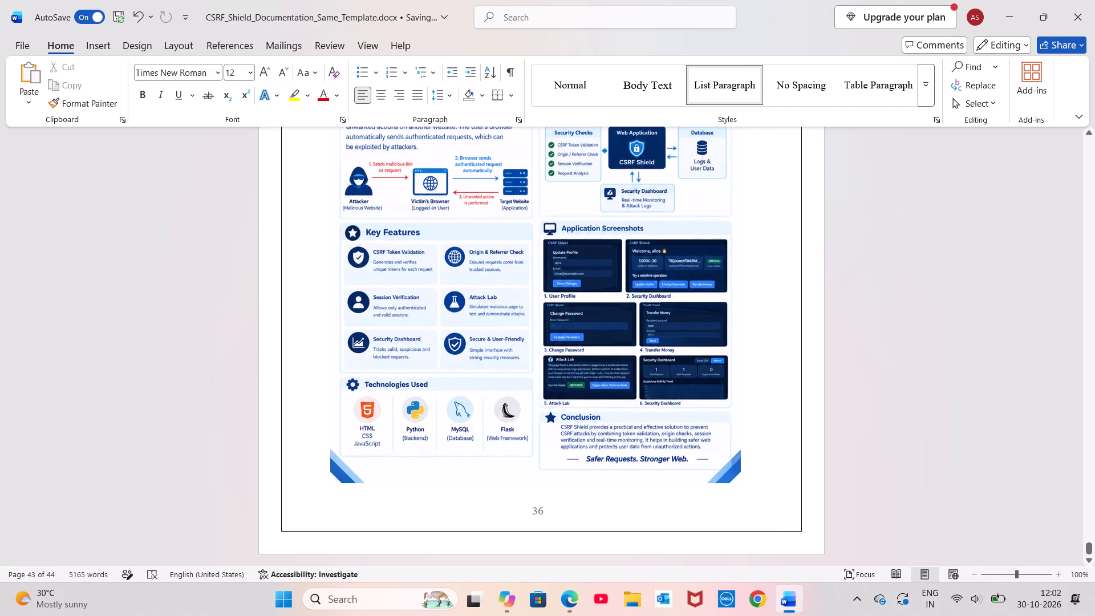
Copy the CSRF Shield poster image from beneath the "POSTER PRESENTATION" heading.
scroll(676, 560, down, 1)
scroll(676, 560, up, 3)
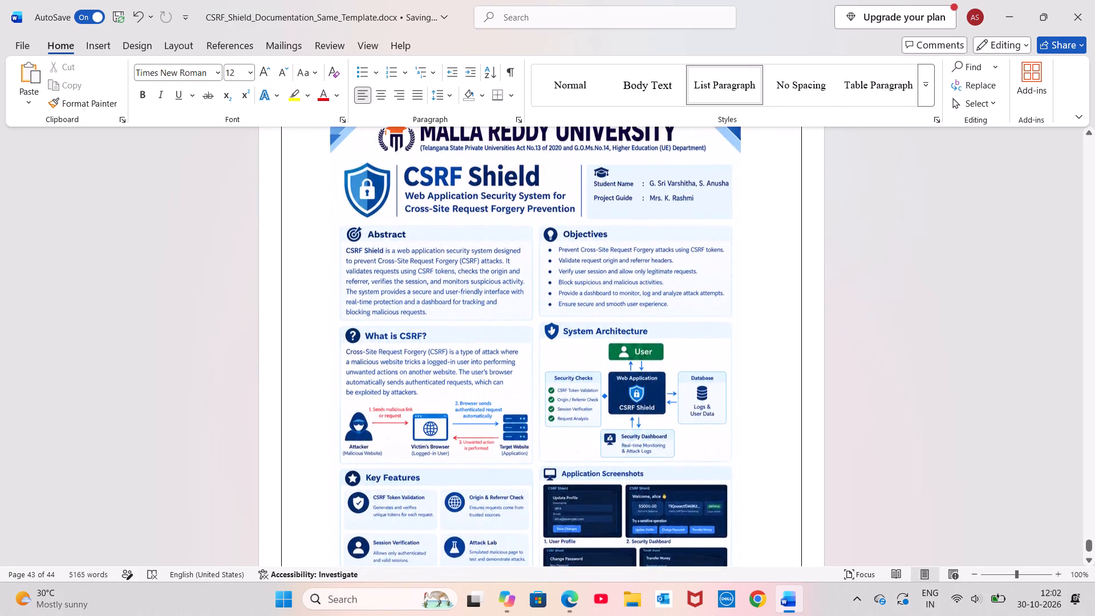
scroll(676, 560, up, 1)
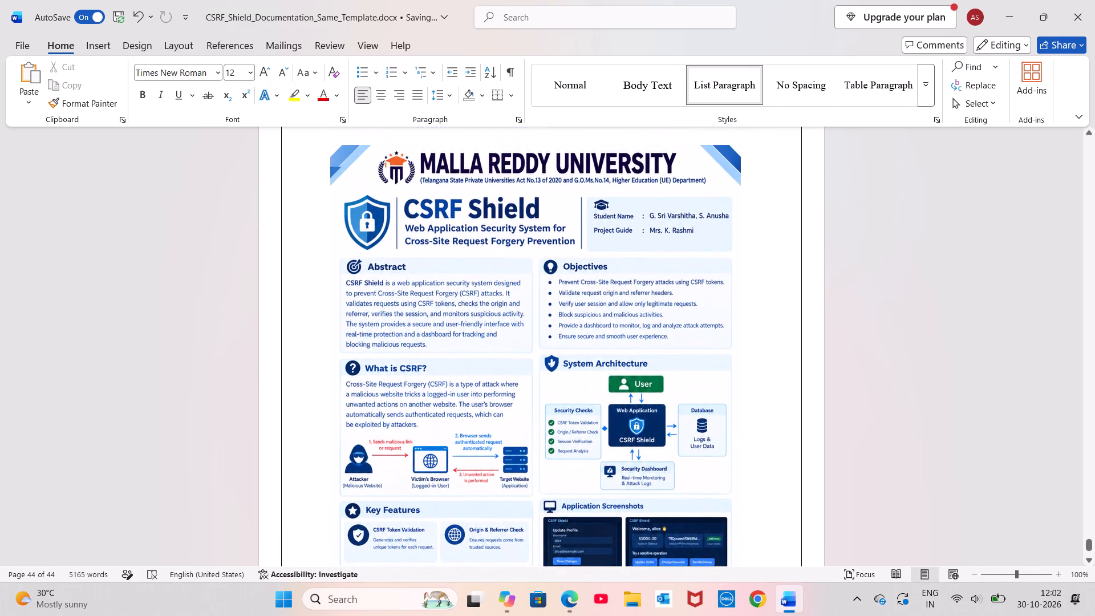
scroll(676, 560, up, 1)
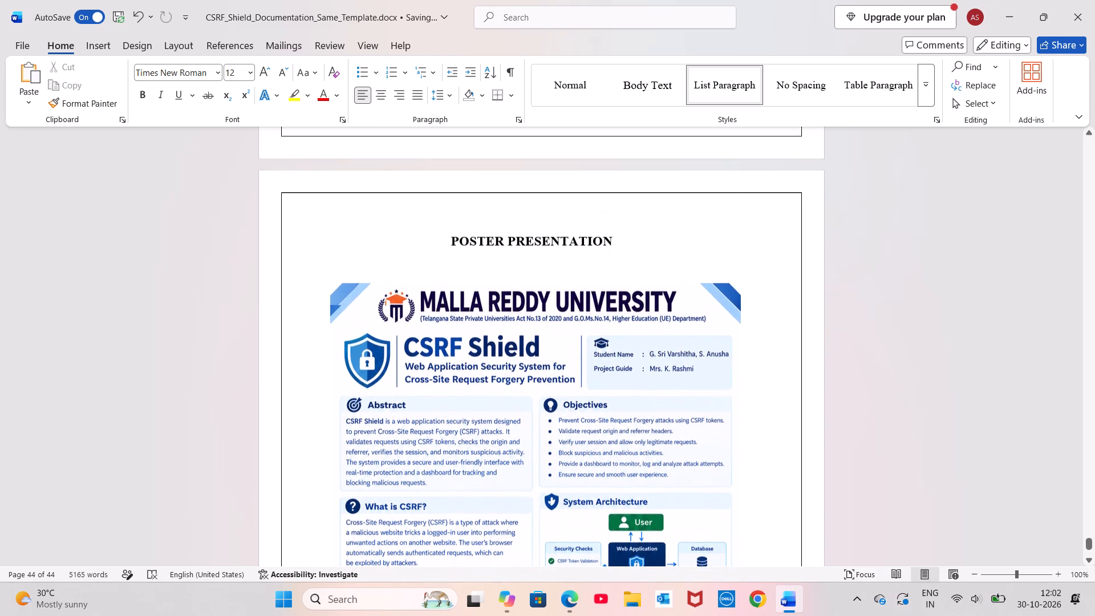
click(562, 502)
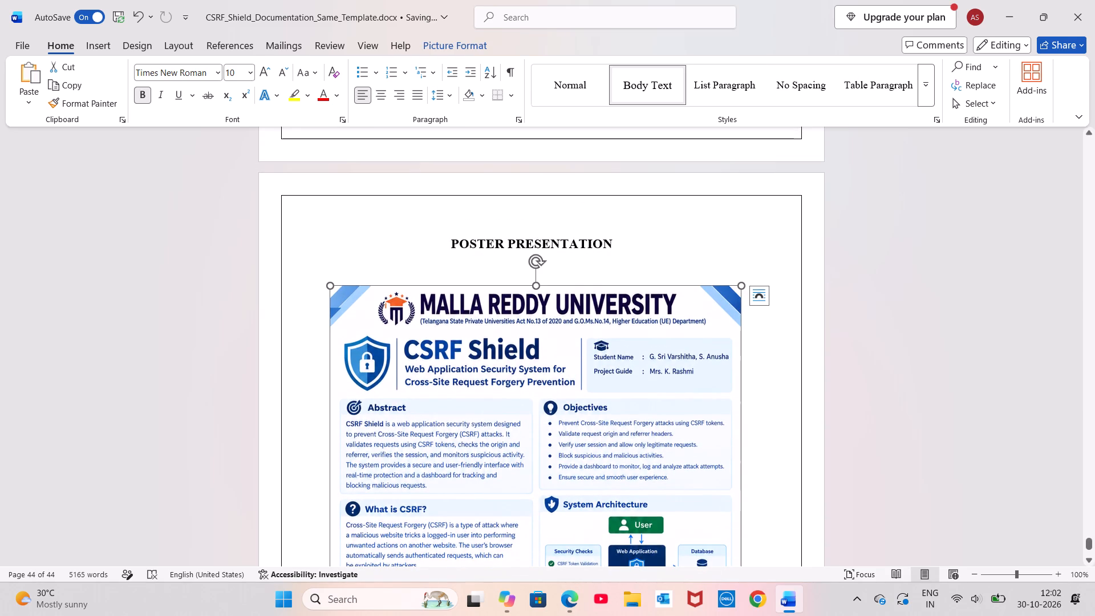
key(ctrl+c)
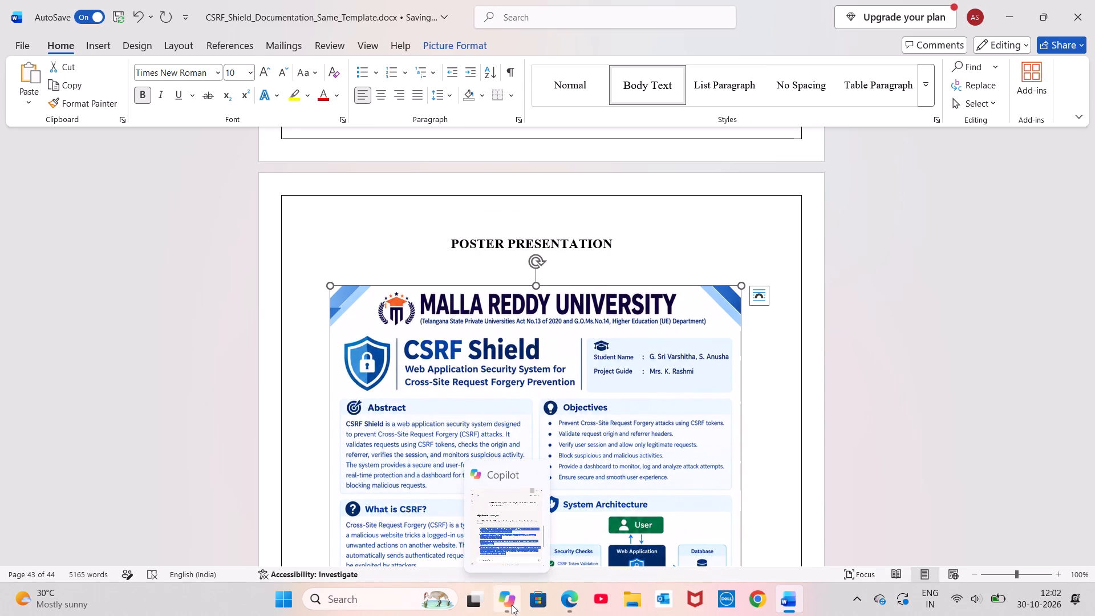
Switch to WhatsApp.
click(392, 609)
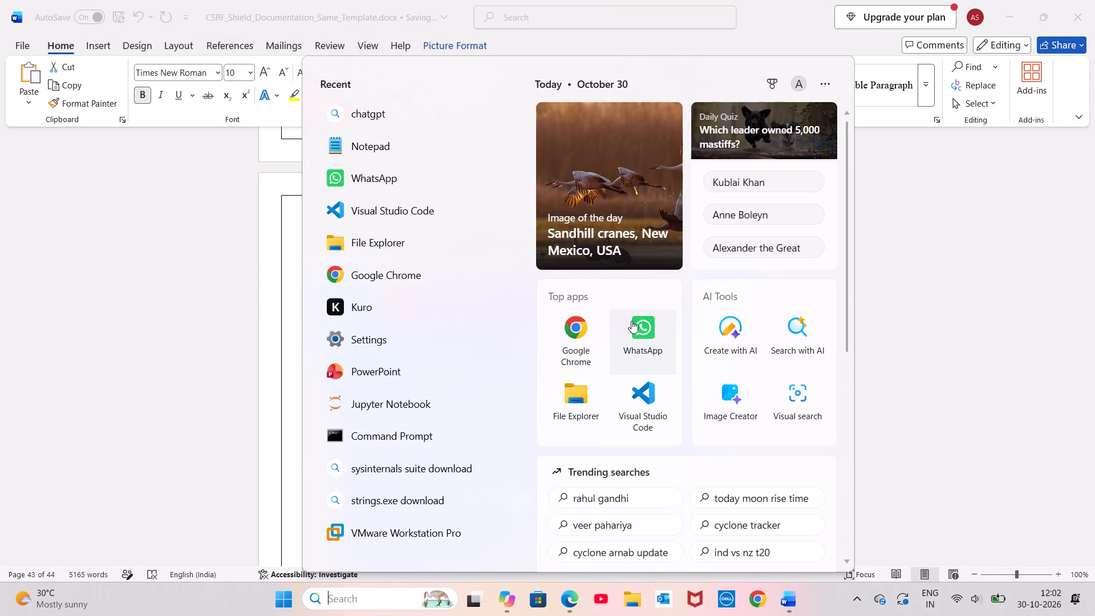
click(631, 321)
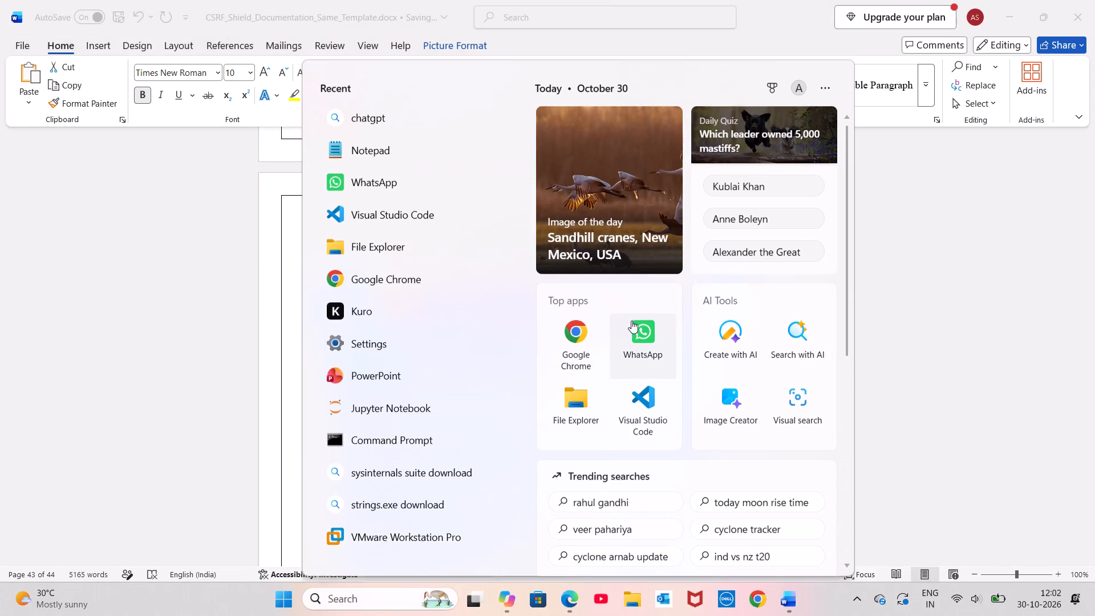
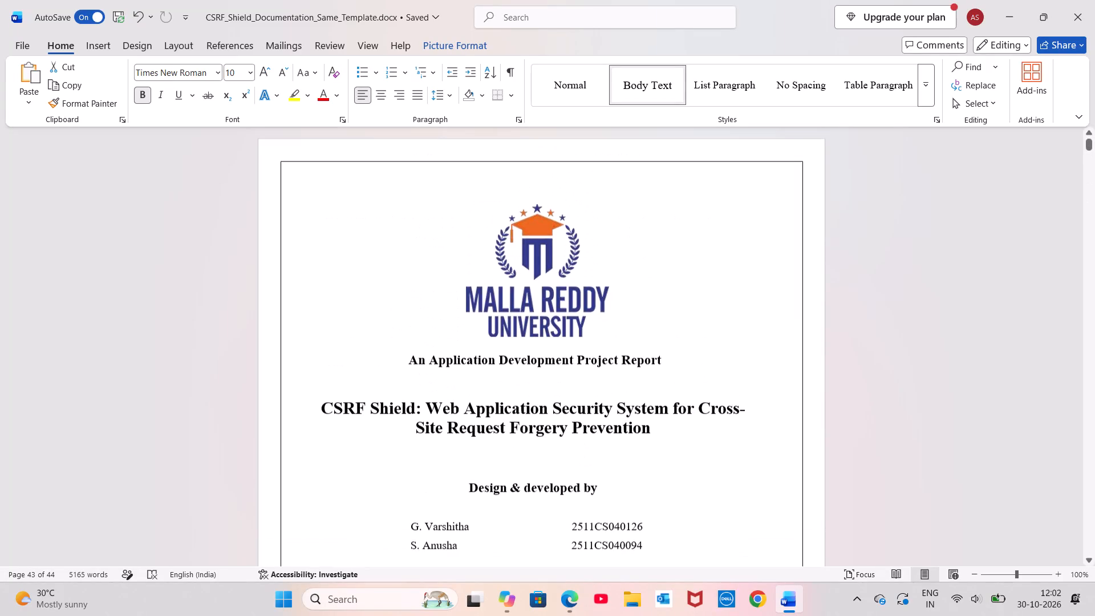
Bold the lead phrase "To Detect Forged Requests" in the first numbered item of section 1.1.
scroll(635, 235, down, 11)
scroll(635, 235, down, 20)
scroll(635, 235, down, 7)
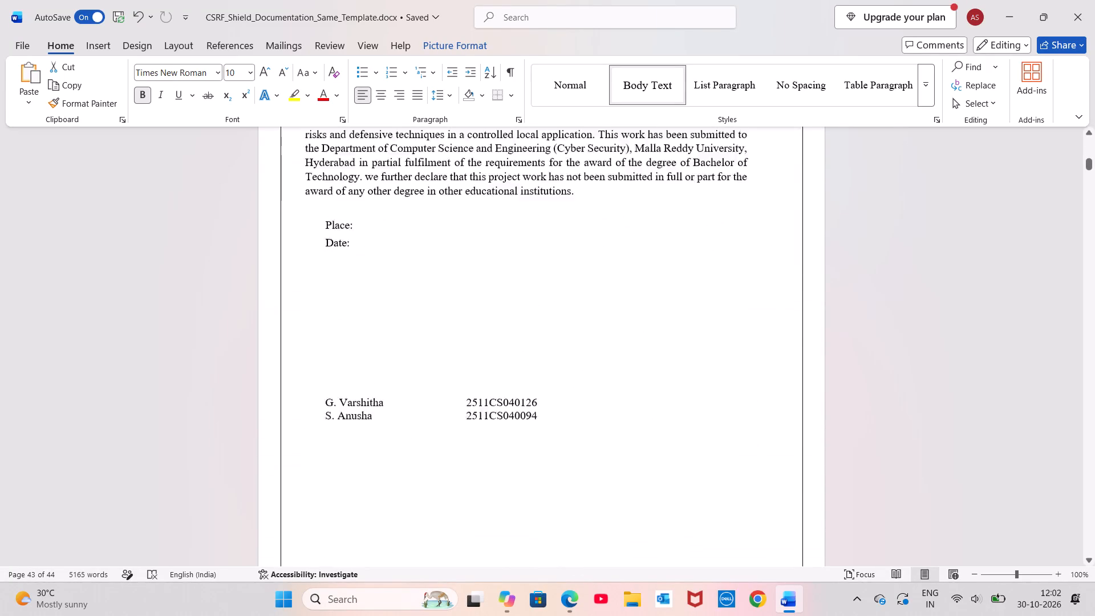
scroll(635, 235, down, 20)
scroll(635, 235, down, 20)
scroll(635, 235, down, 20)
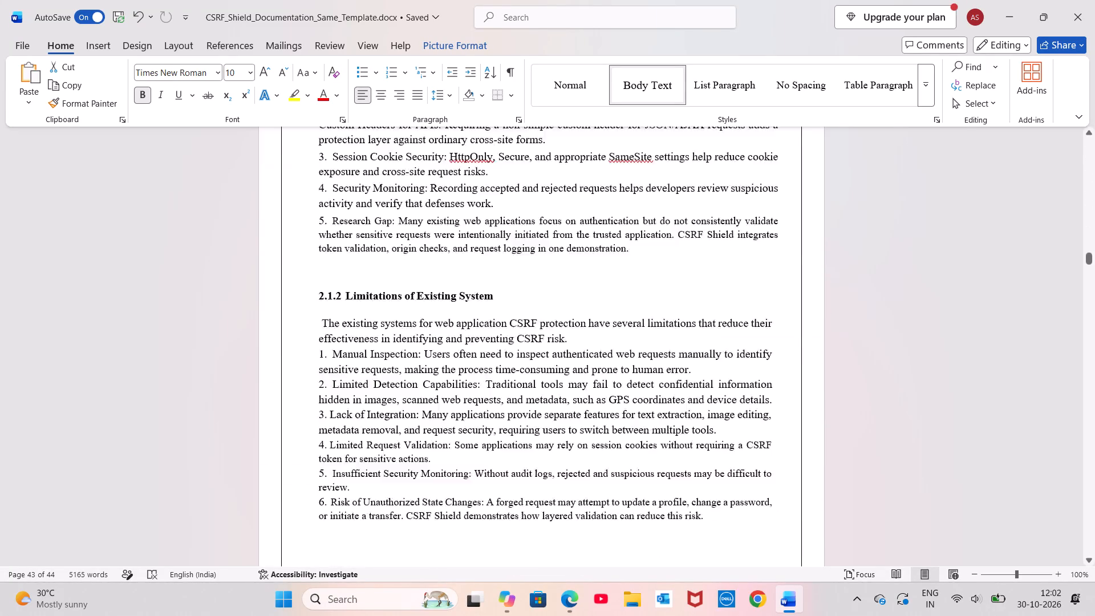
scroll(635, 235, up, 6)
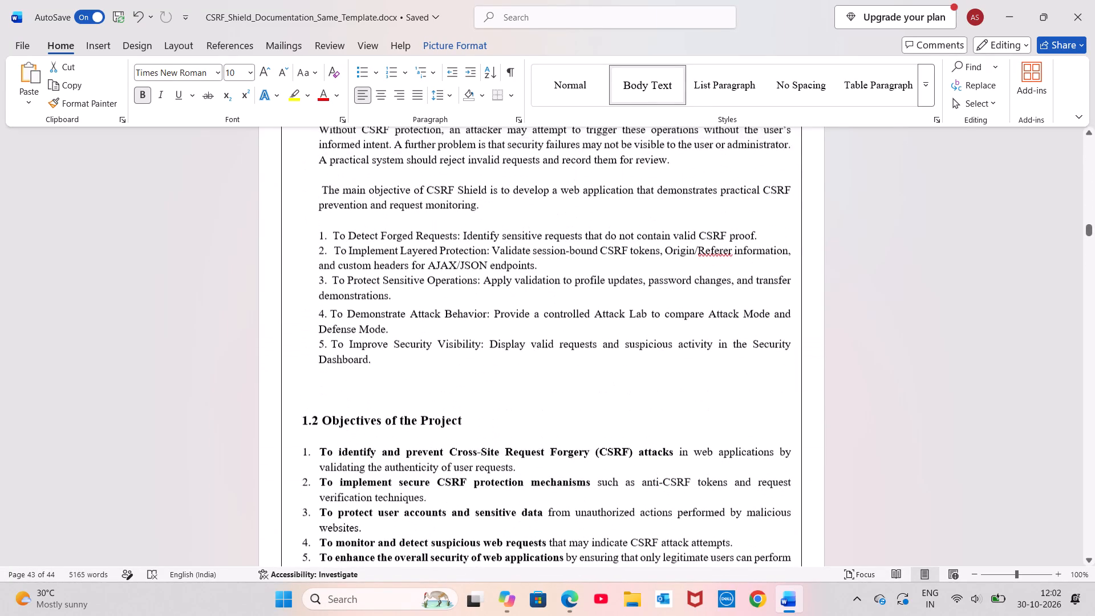
scroll(635, 235, up, 3)
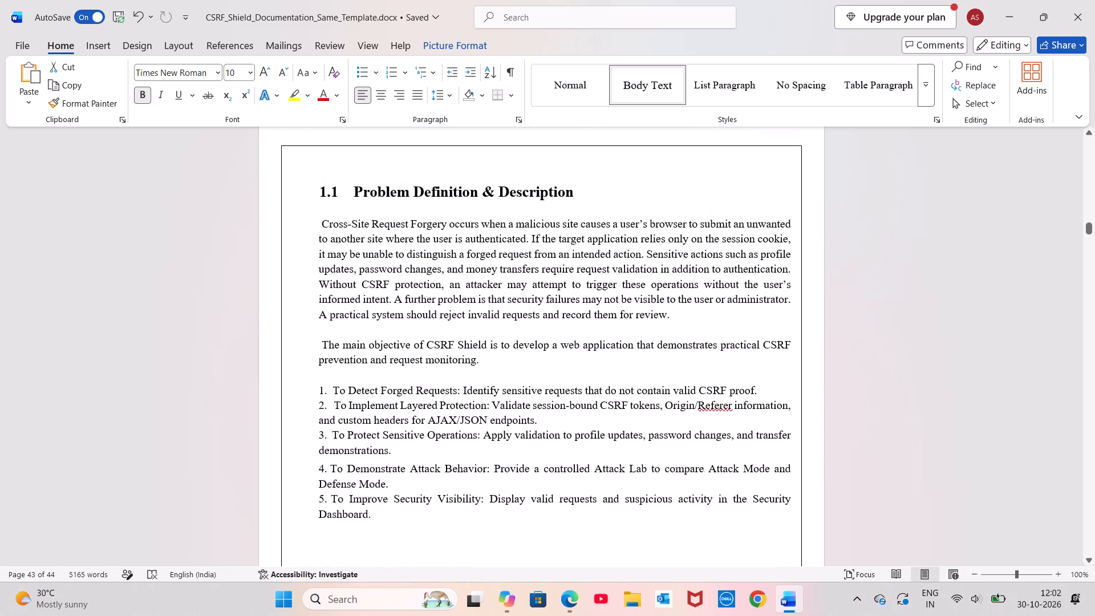
drag(320, 391, 346, 391)
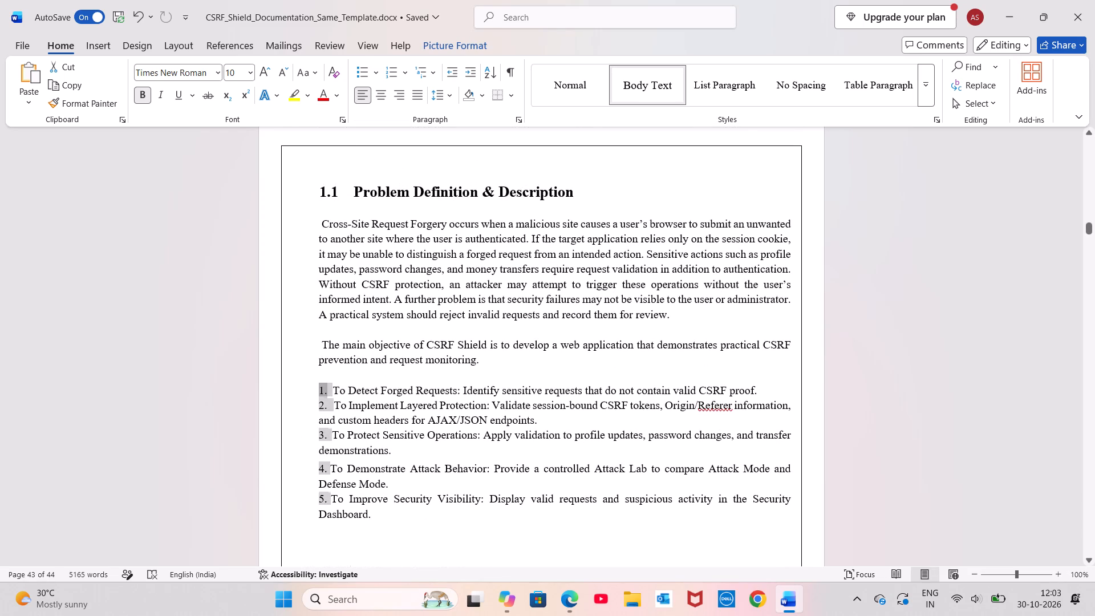
drag(346, 391, 303, 386)
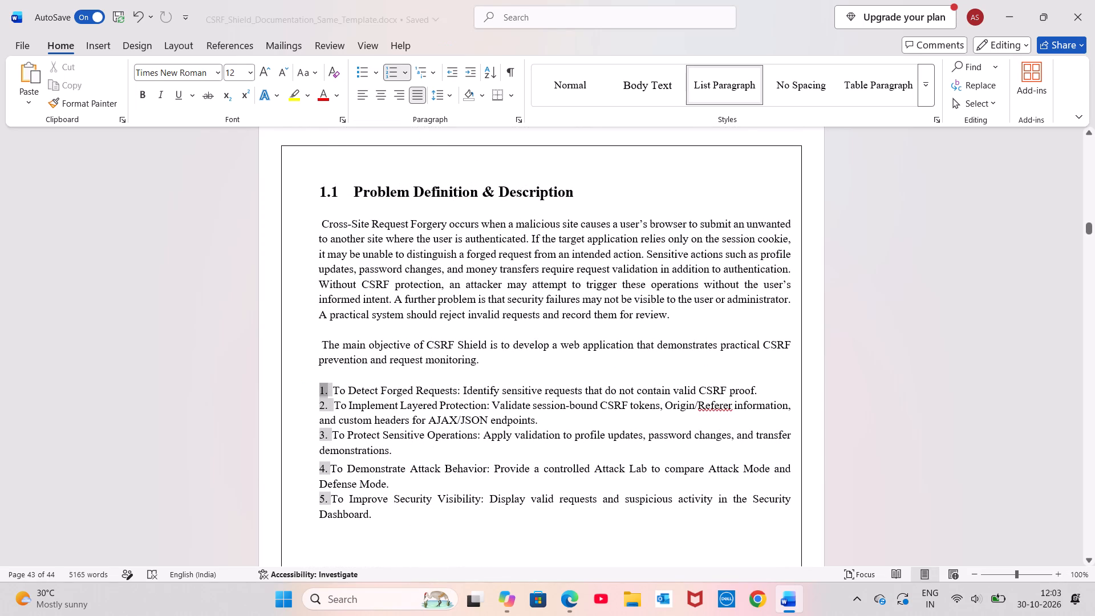
drag(323, 388, 297, 387)
click(342, 384)
drag(330, 388, 334, 389)
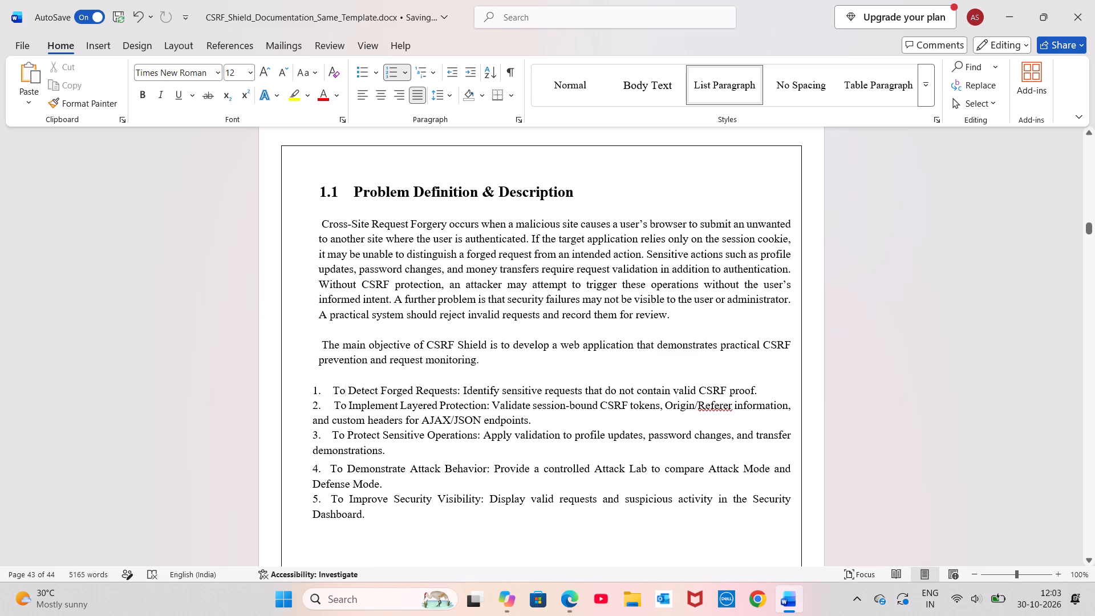
drag(334, 389, 446, 390)
click(461, 368)
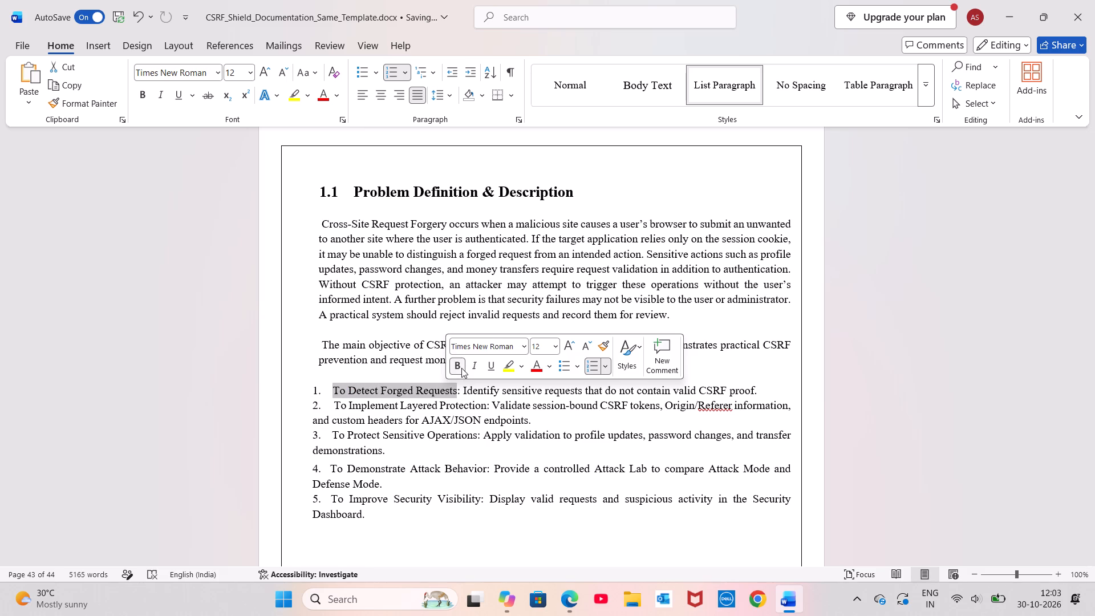
Apply bold to the text of all five numbered items in section 1.1, from "To Detect Forged Requests" through "Dashboard".
drag(313, 381, 331, 391)
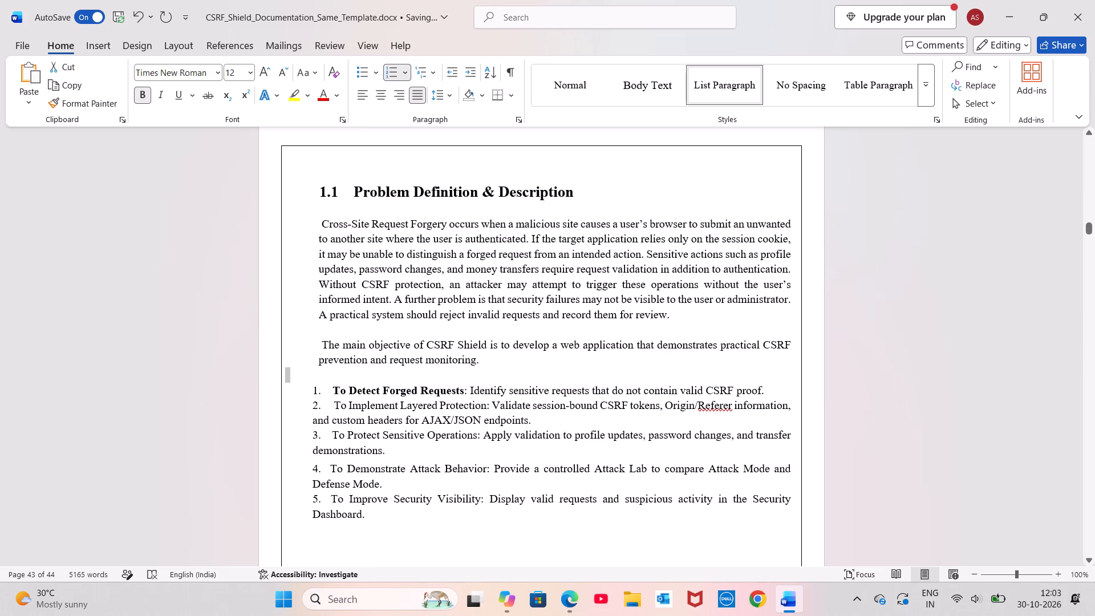
drag(331, 391, 333, 516)
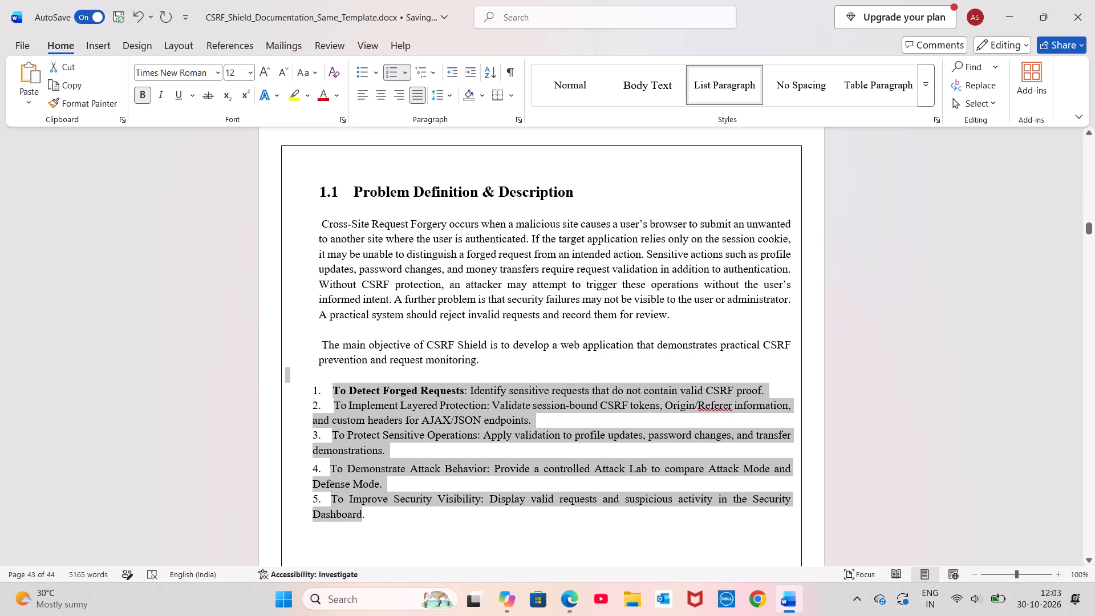
drag(333, 516, 335, 516)
click(346, 492)
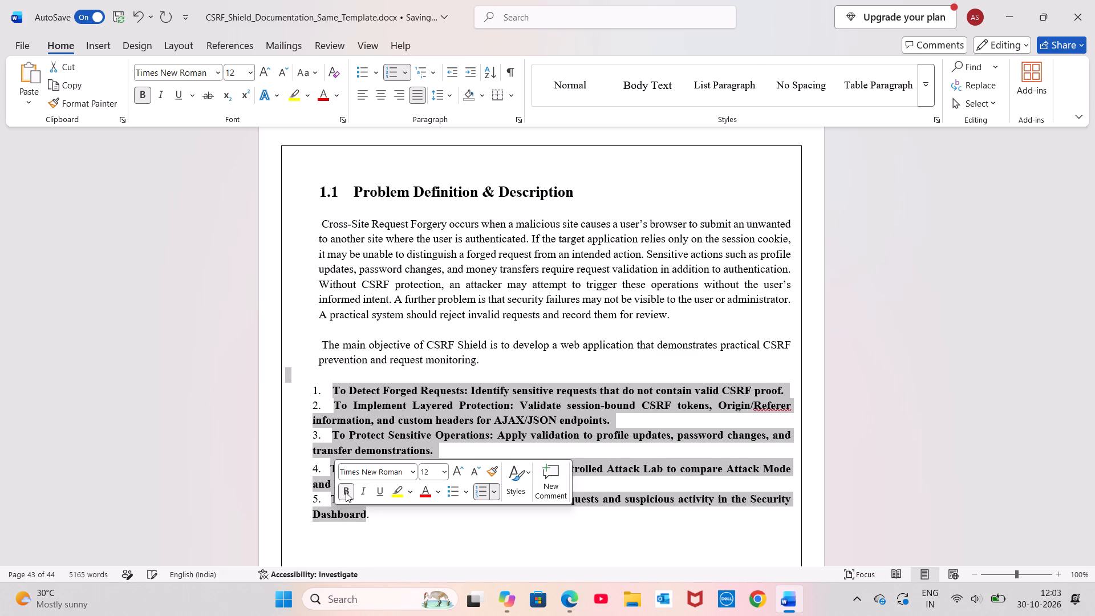
Remove bold from item 1's description, "Identify sensitive requests that do not contain valid CSRF proof.".
click(375, 388)
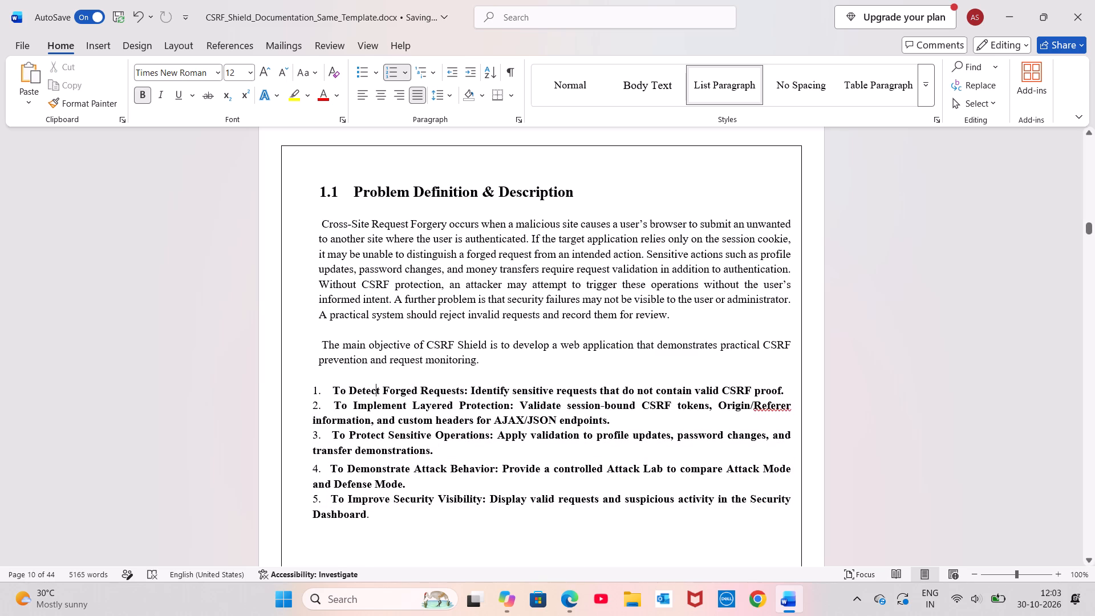
drag(471, 388, 688, 379)
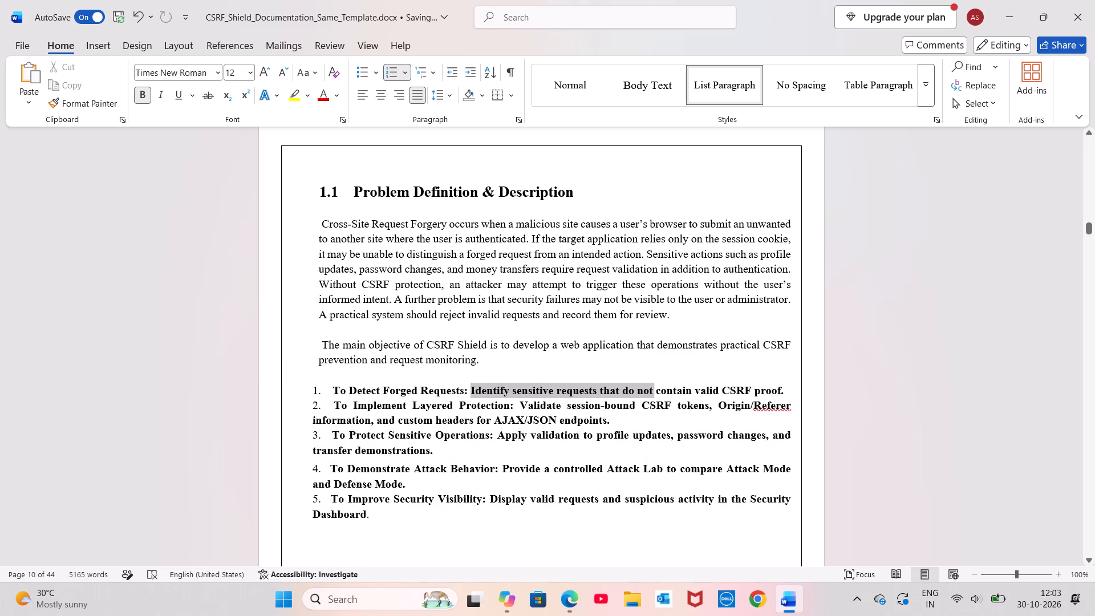
drag(688, 379, 787, 388)
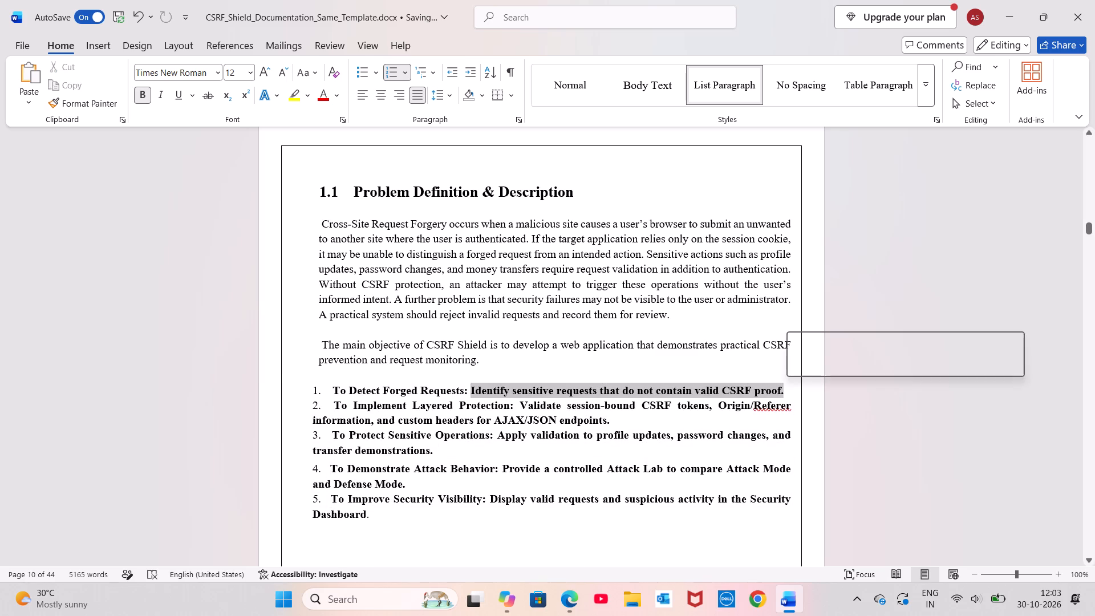
click(800, 369)
click(348, 394)
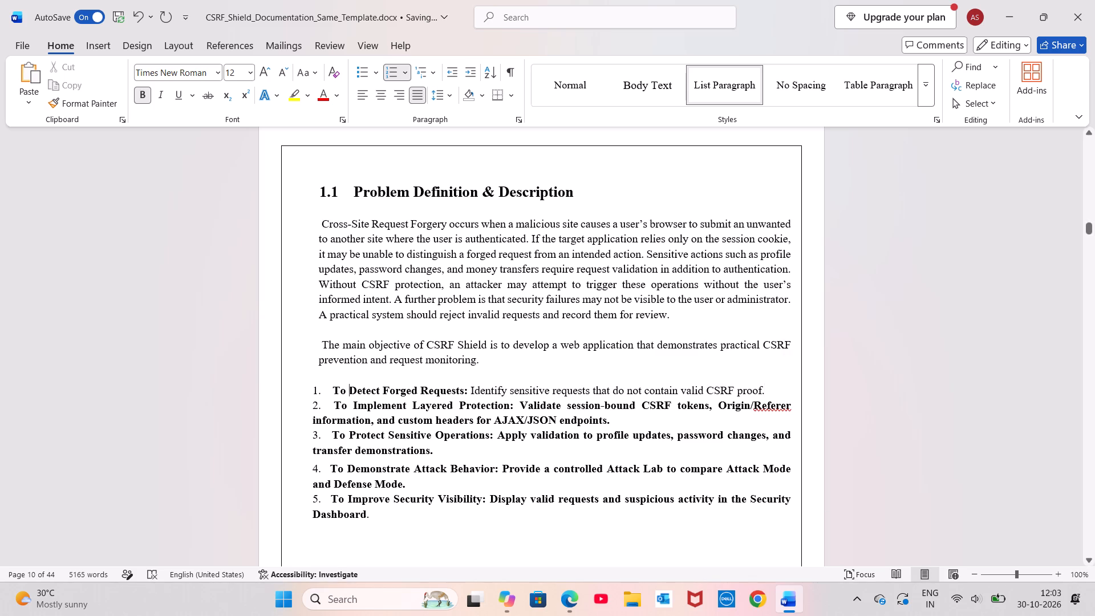
Shift the section 1.1 list back in line with the paragraph above it and bold its numbers 1 to 5.
drag(314, 388, 325, 487)
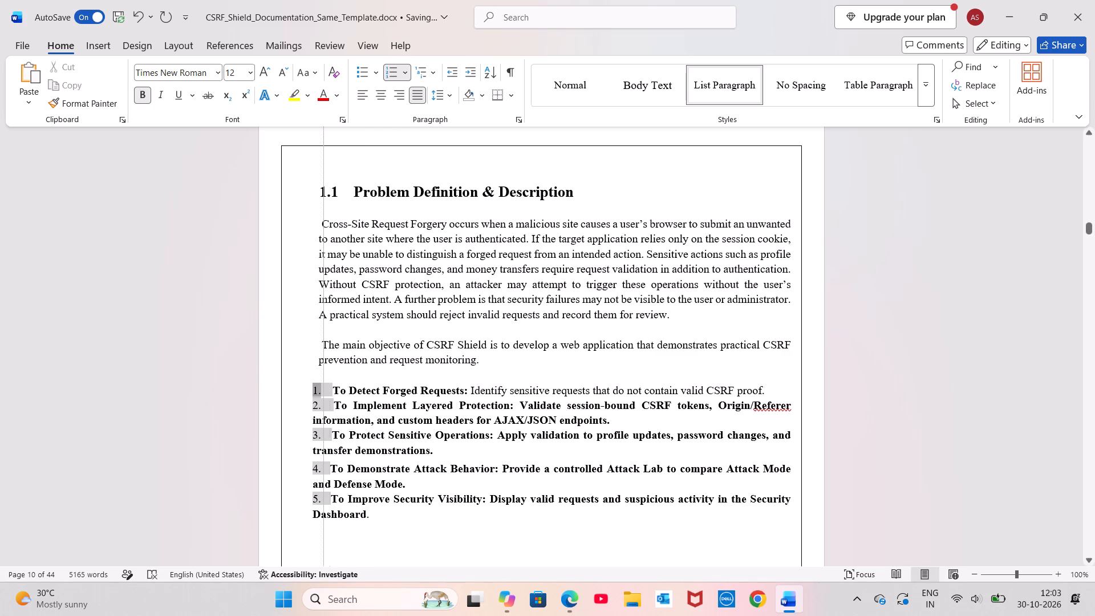
drag(325, 487, 302, 487)
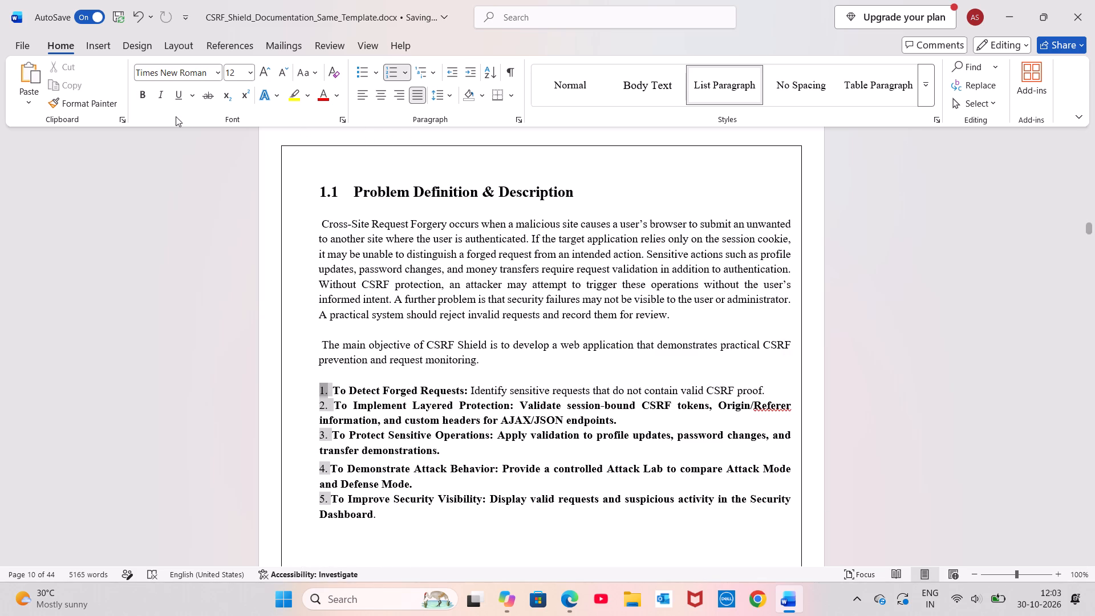
click(142, 95)
click(415, 325)
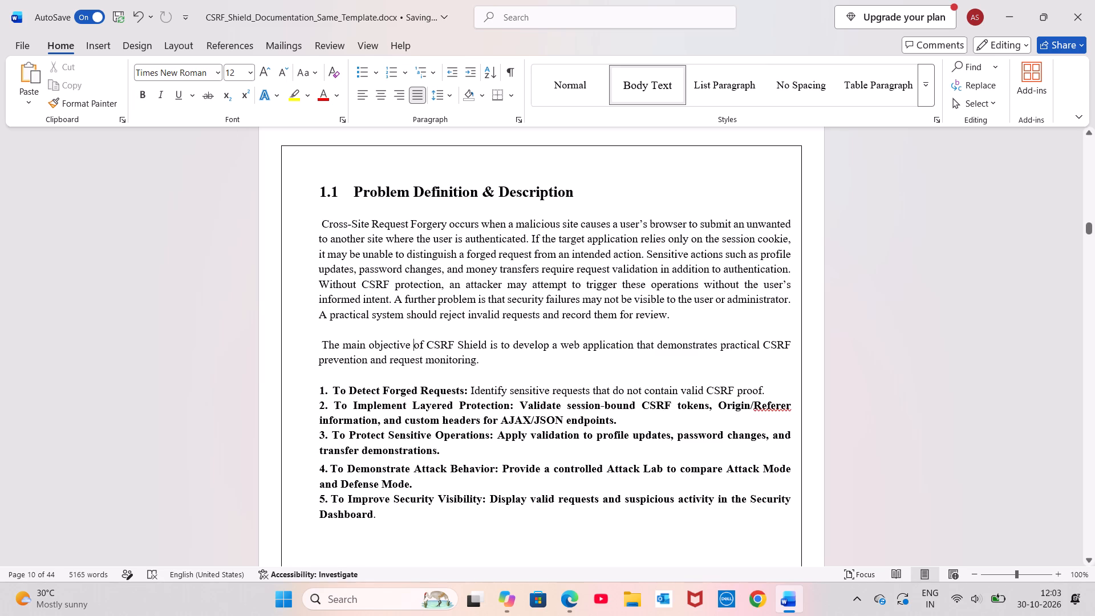
Remove bold from the descriptions in items 2 to 5 of section 1.1, keeping the lead phrases and their colons bold.
drag(524, 402, 624, 424)
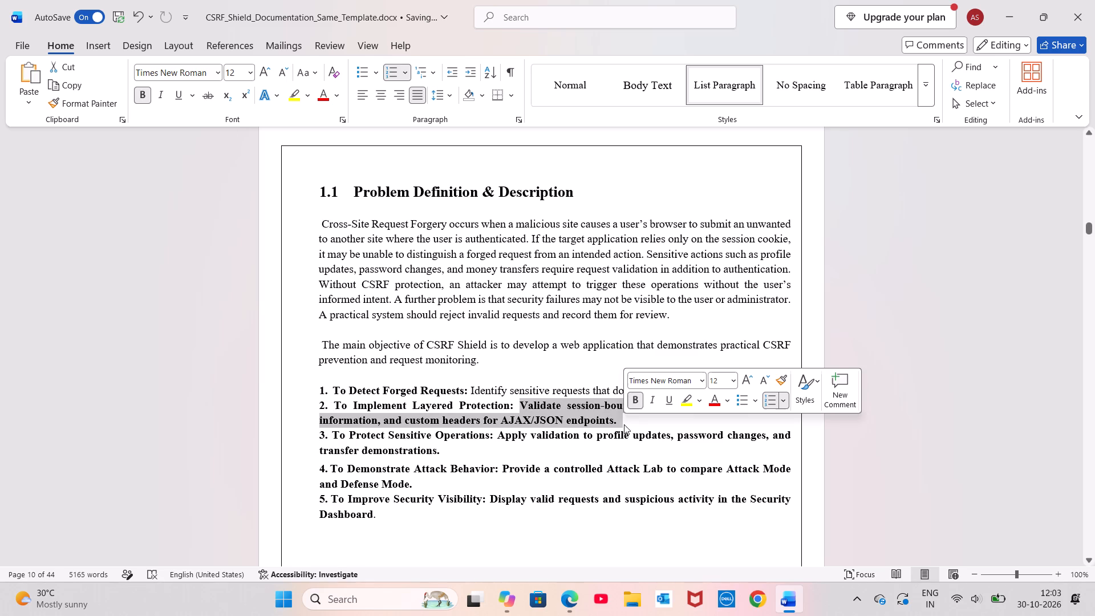
click(634, 398)
drag(501, 435, 522, 450)
click(533, 425)
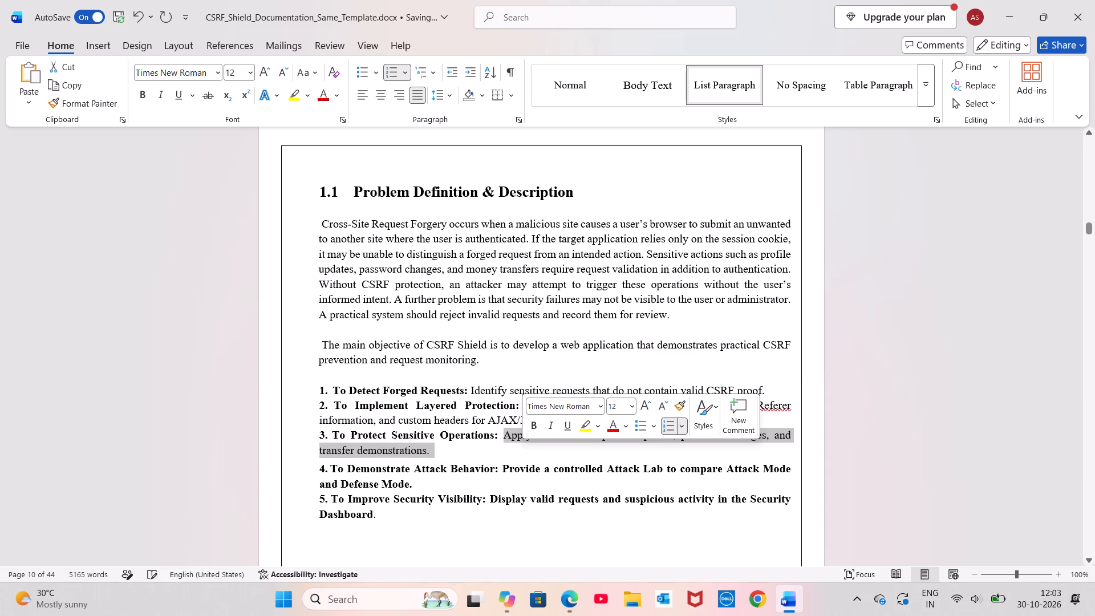
drag(500, 466, 517, 479)
click(527, 457)
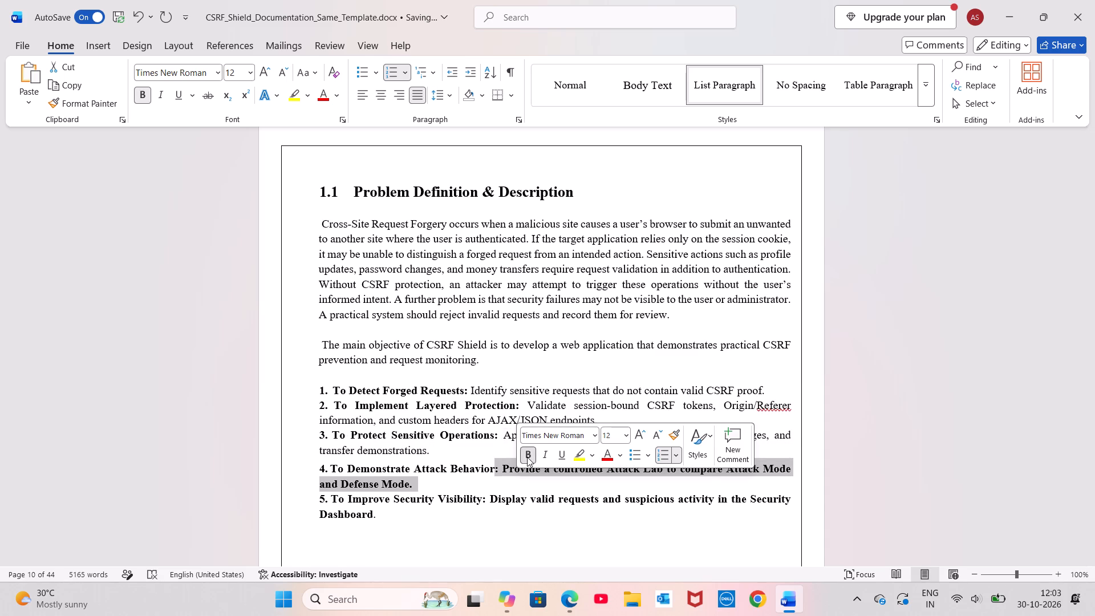
click(490, 493)
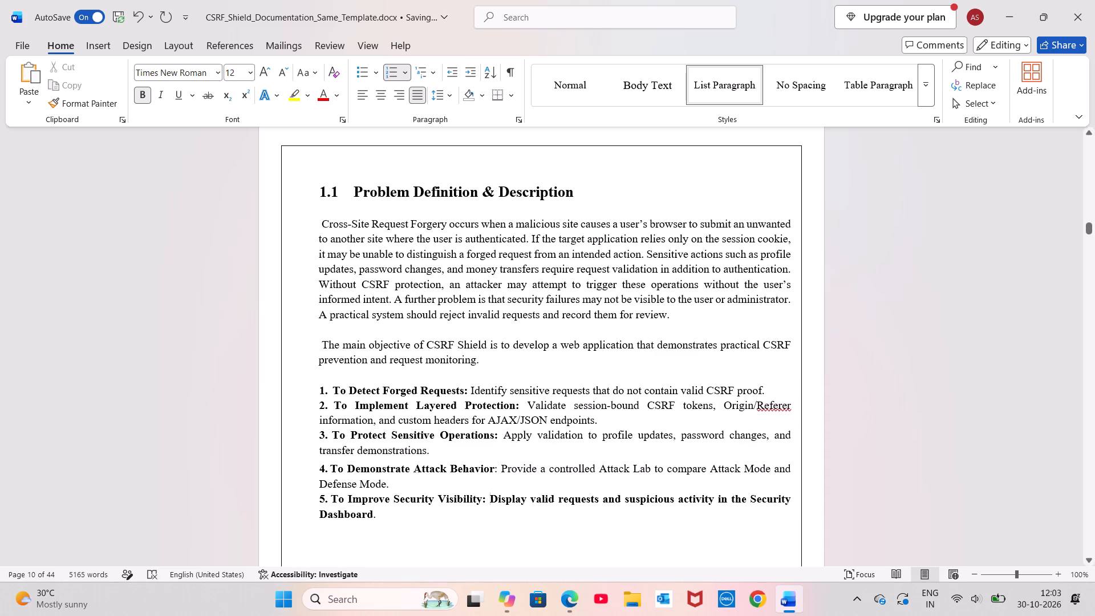
click(496, 472)
click(510, 449)
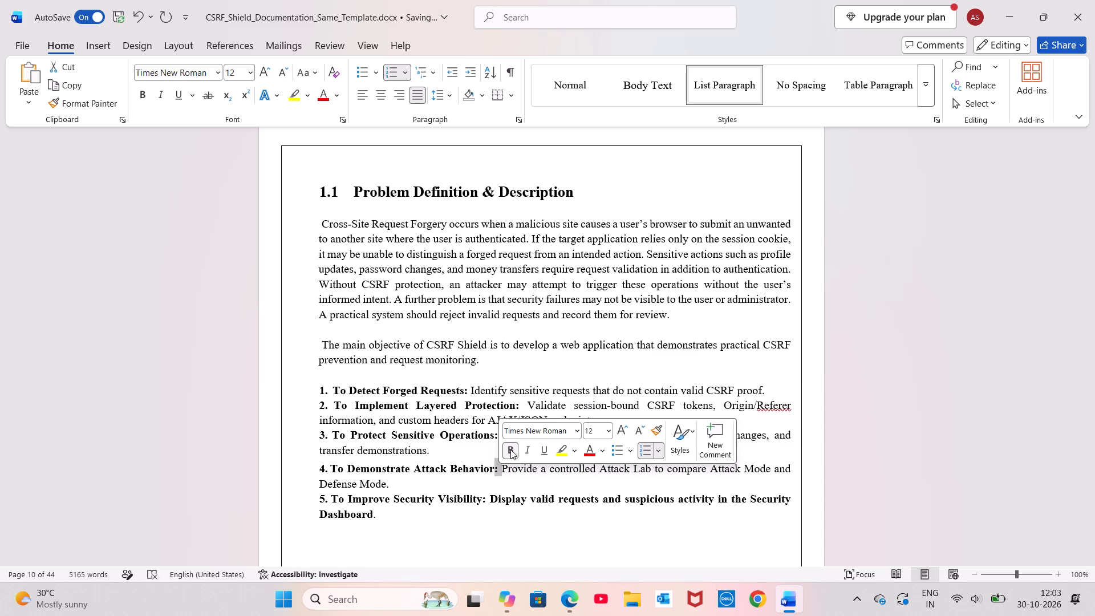
drag(490, 499, 510, 516)
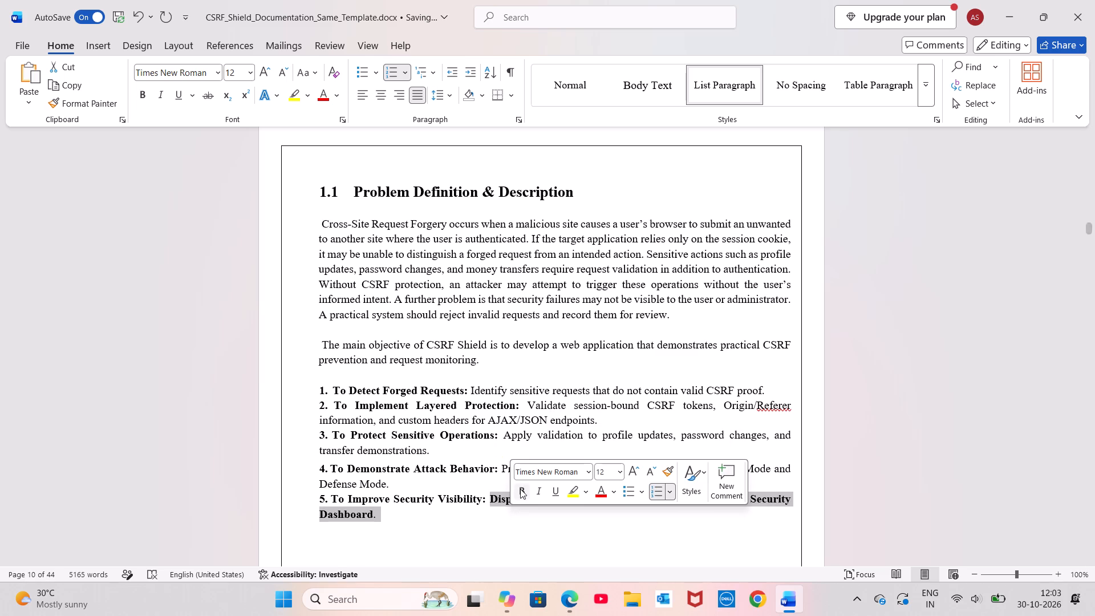
click(521, 489)
Indent the numbered list under "1.3 Scope of the Project" slightly and bold its numbers 1 to 5.
scroll(518, 362, down, 9)
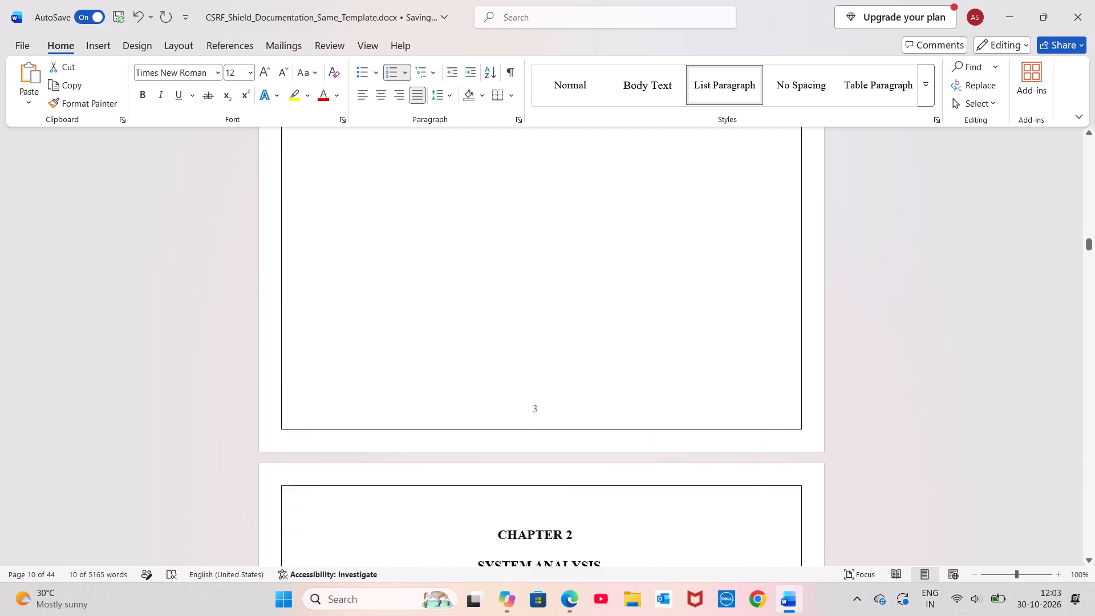
scroll(518, 362, down, 1)
scroll(518, 362, up, 3)
scroll(518, 362, down, 1)
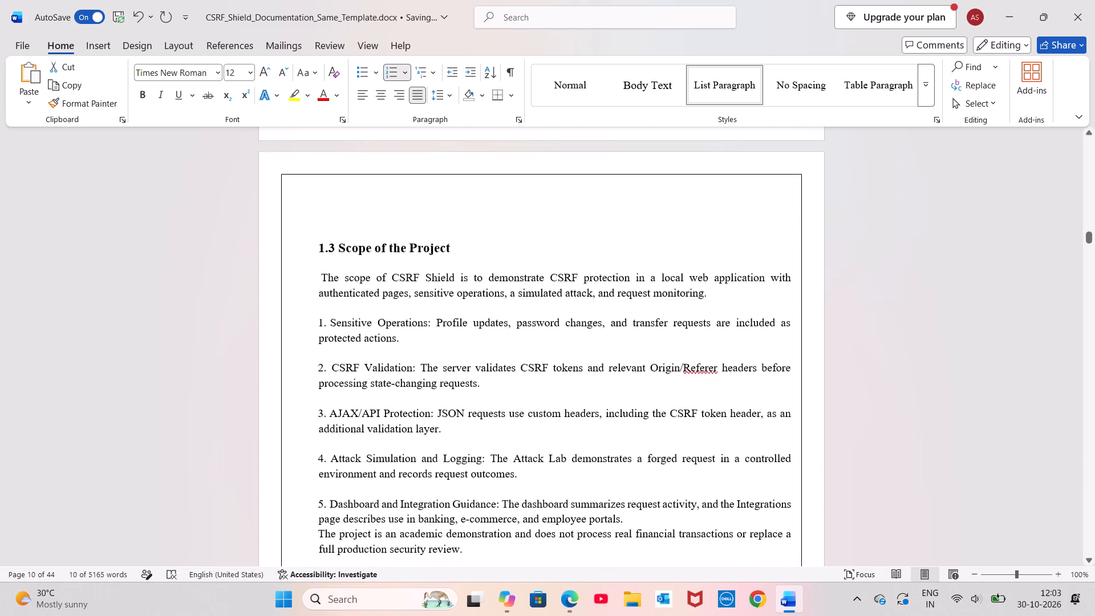
drag(322, 320, 398, 323)
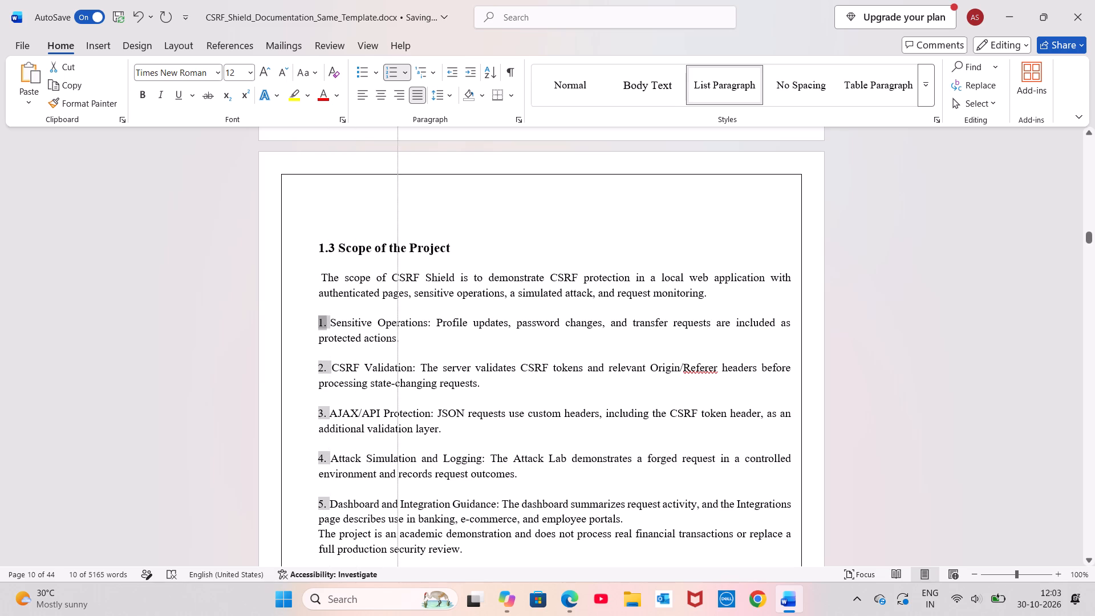
drag(398, 323, 310, 320)
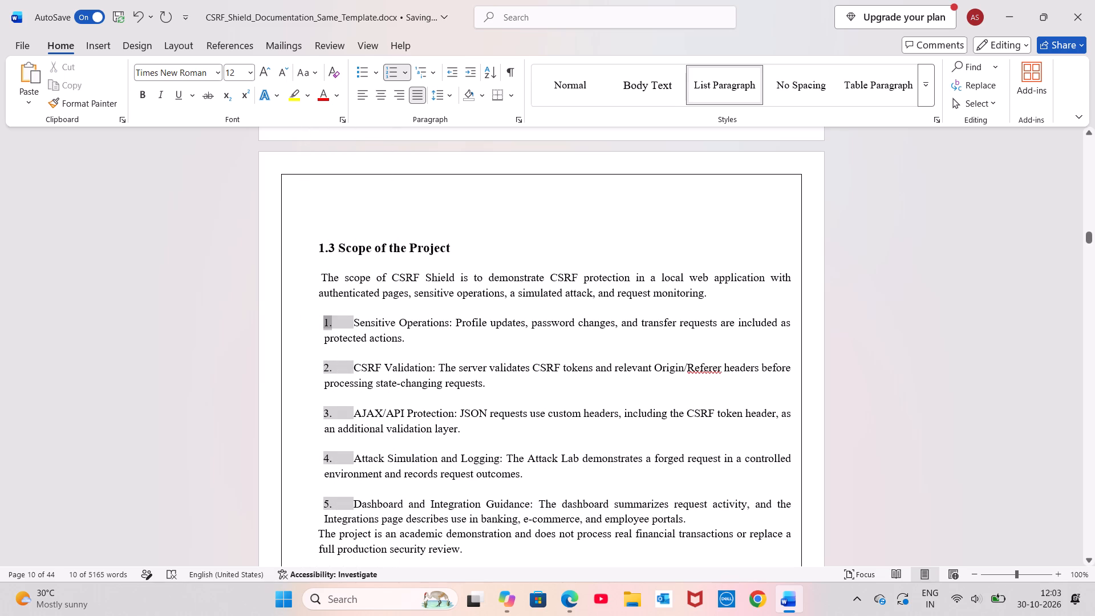
click(145, 94)
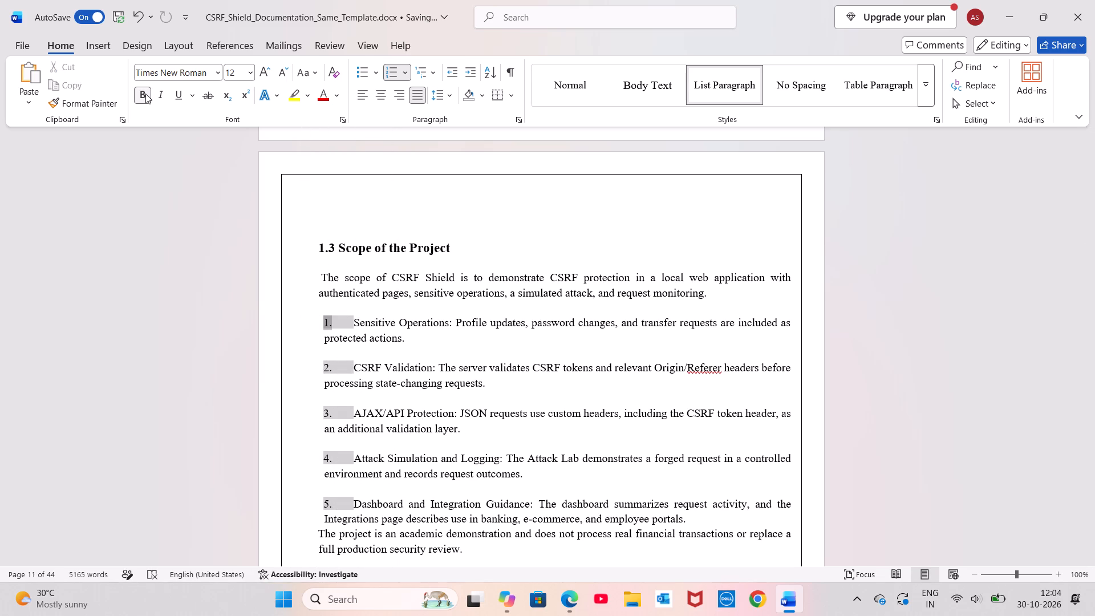
click(386, 303)
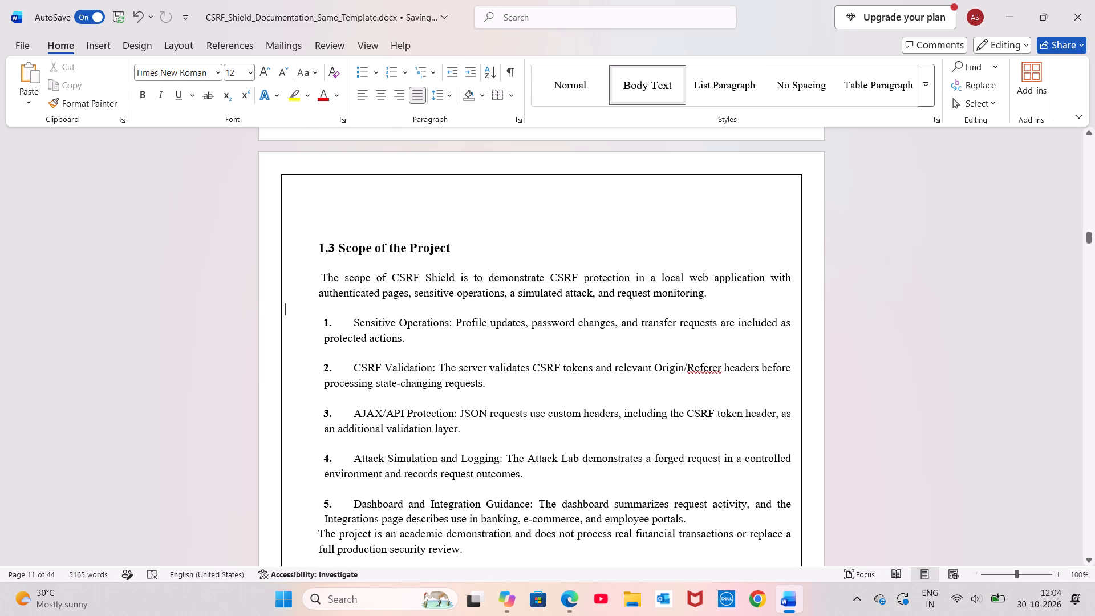
Bold the lead phrase "Sensitive Operations:" in the first item of the section 1.3 list.
drag(357, 321, 445, 322)
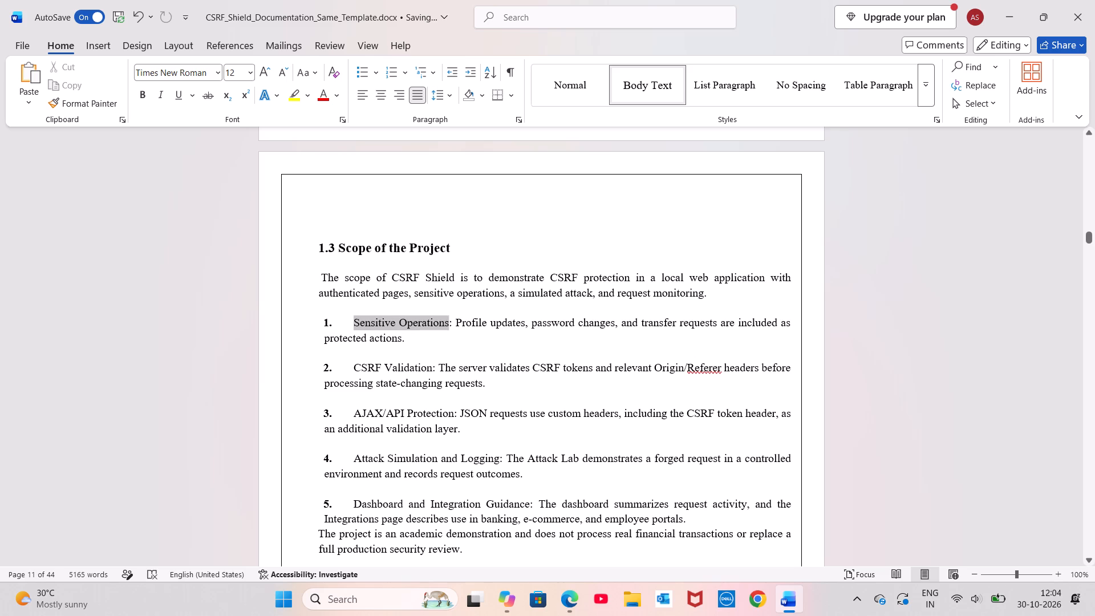
drag(445, 322, 451, 321)
click(460, 301)
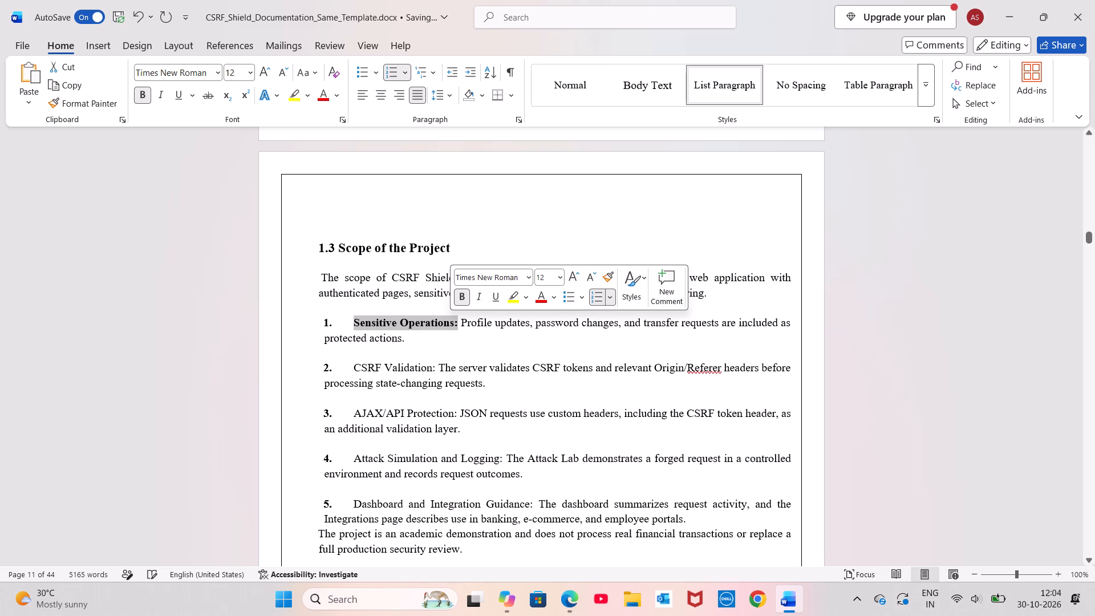
Remove the list number and gap in front of "Sensitive Operations:" in section 1.3.
click(351, 319)
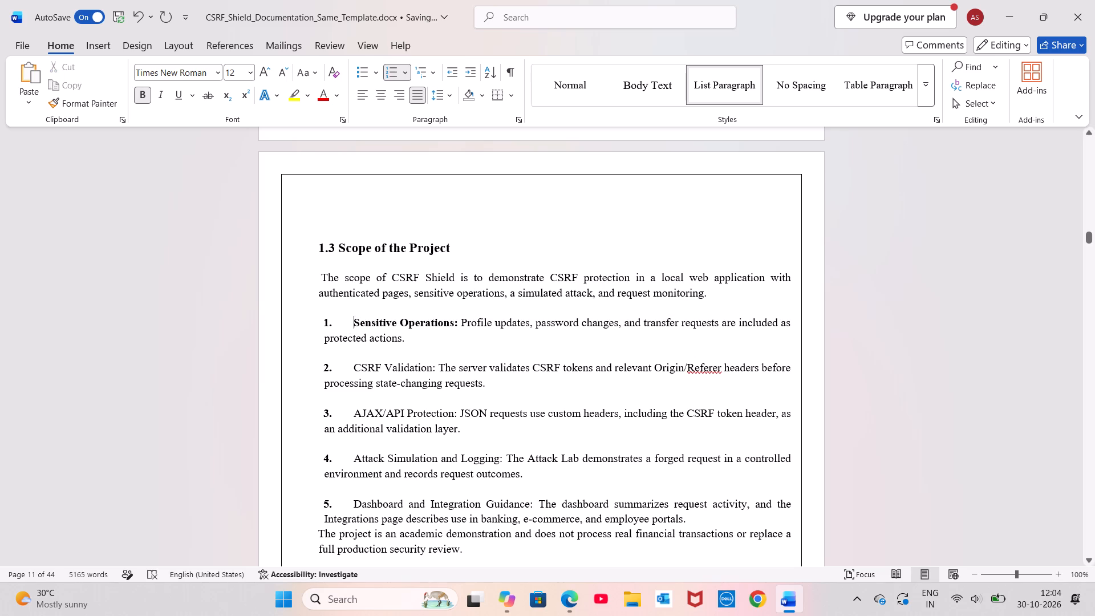
key(BackSpace)
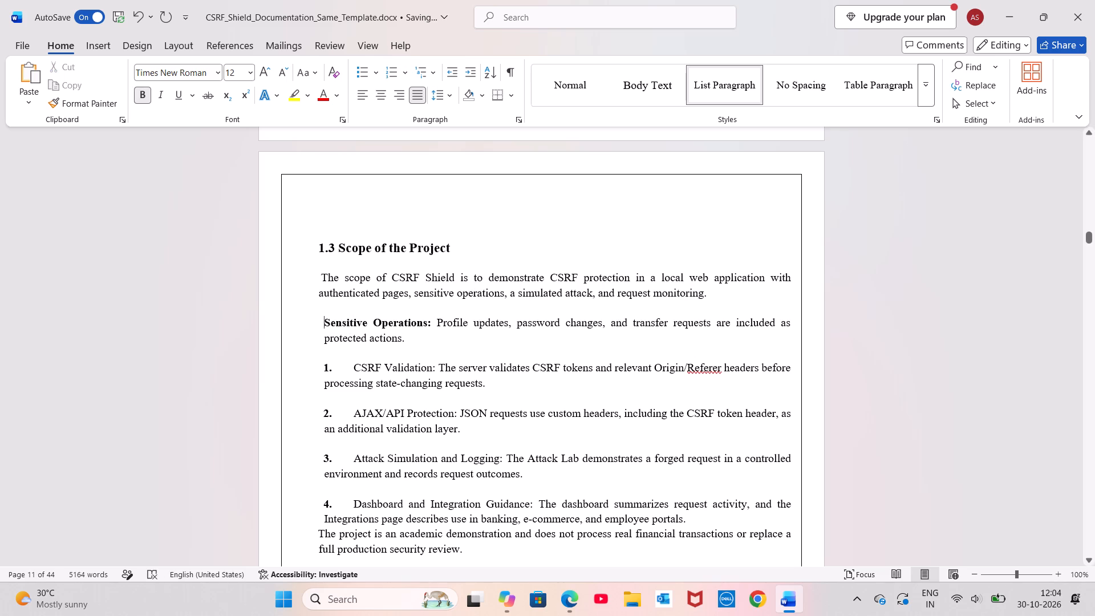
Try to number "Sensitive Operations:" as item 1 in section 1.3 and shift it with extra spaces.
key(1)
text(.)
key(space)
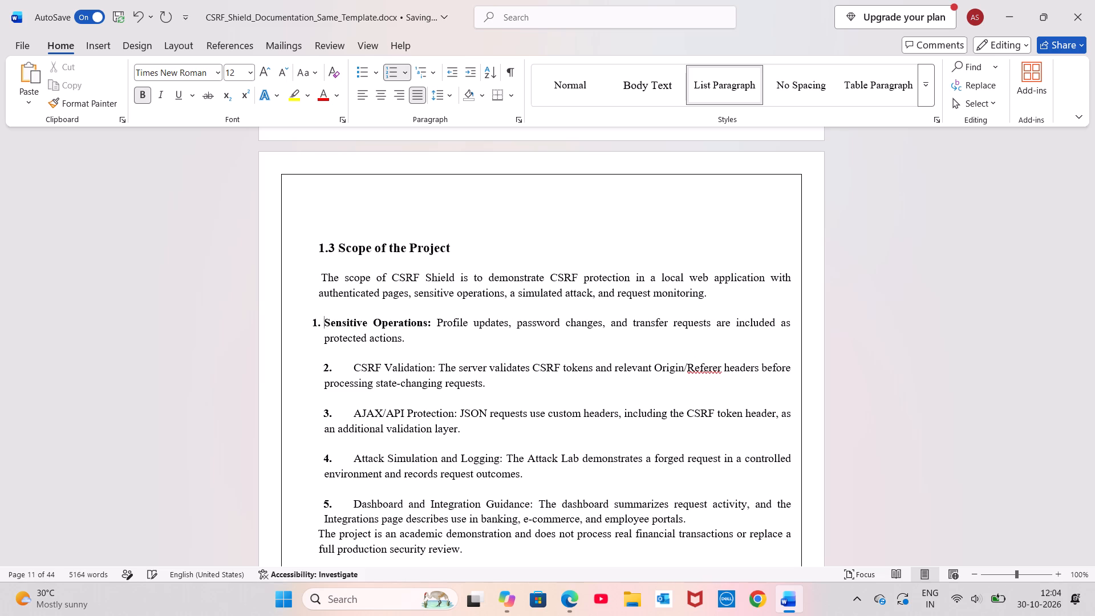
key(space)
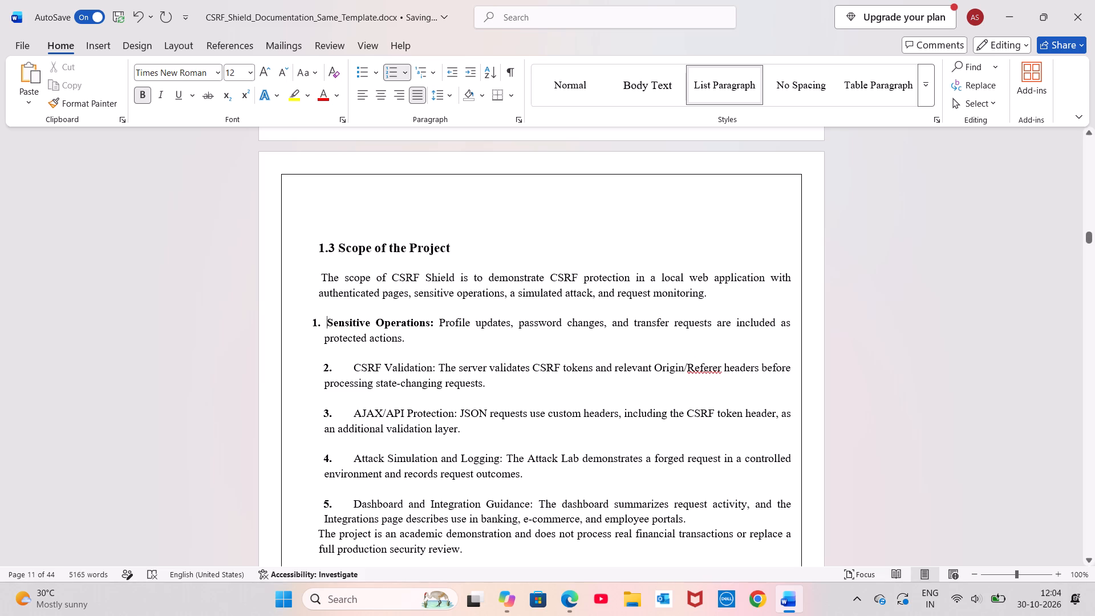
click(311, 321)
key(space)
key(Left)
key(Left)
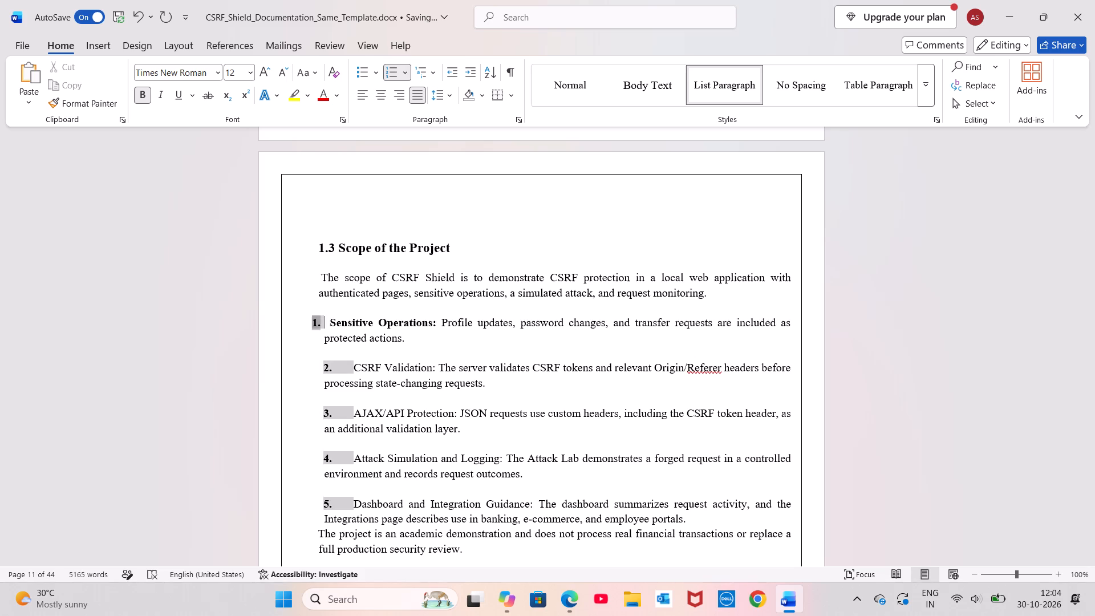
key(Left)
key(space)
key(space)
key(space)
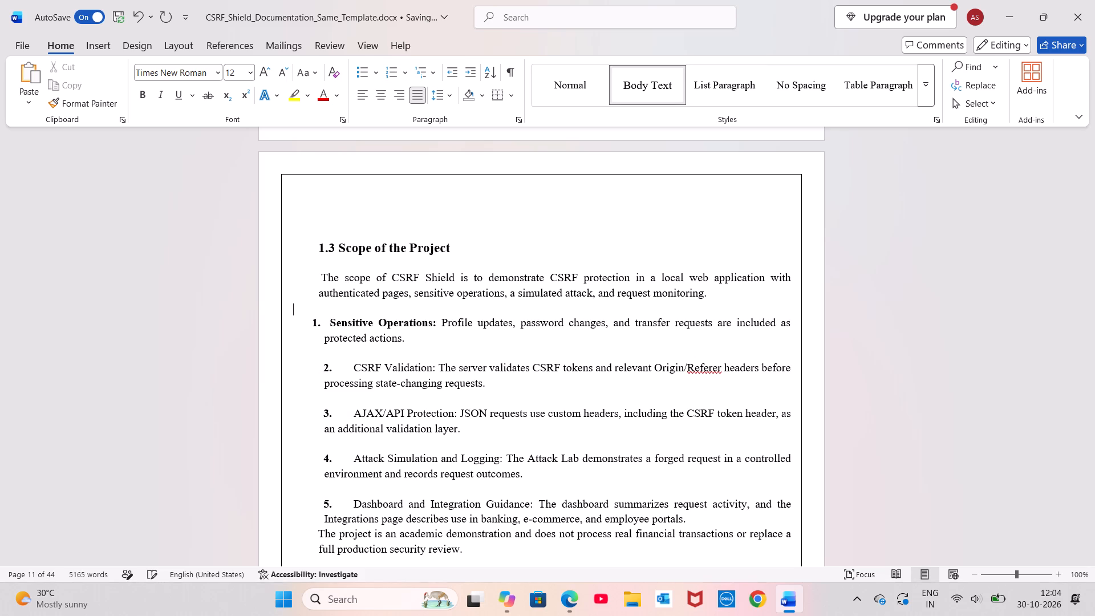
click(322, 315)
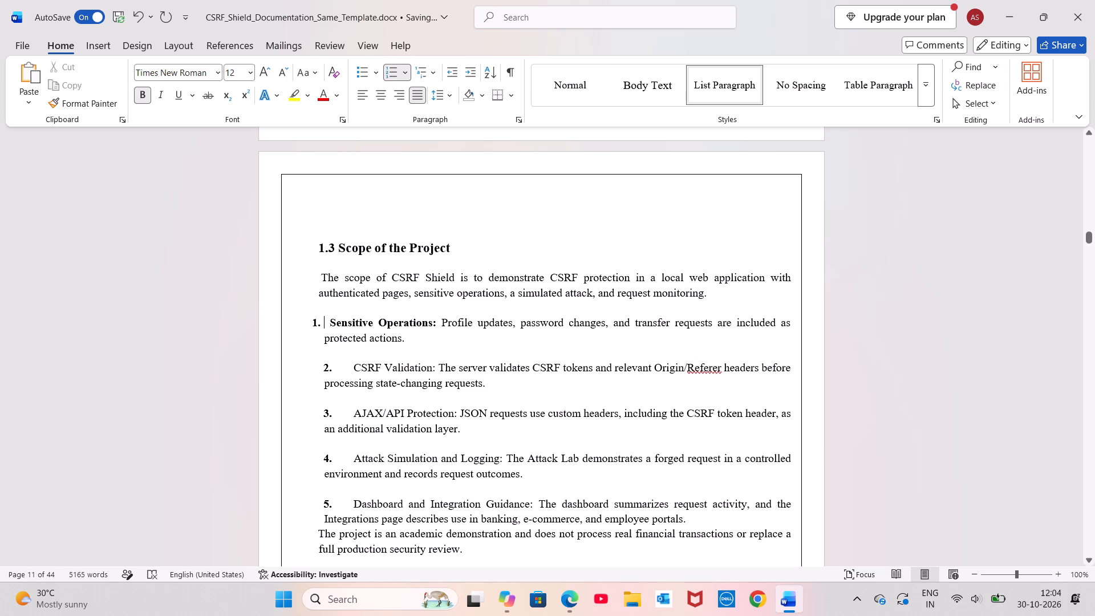
Clear the number and gap before "Sensitive Operations:", renumber it as 1. after leading spaces, and restore its capital S.
click(335, 326)
key(BackSpace)
key(BackSpace)
key(BackSpace)
key(BackSpace)
key(BackSpace)
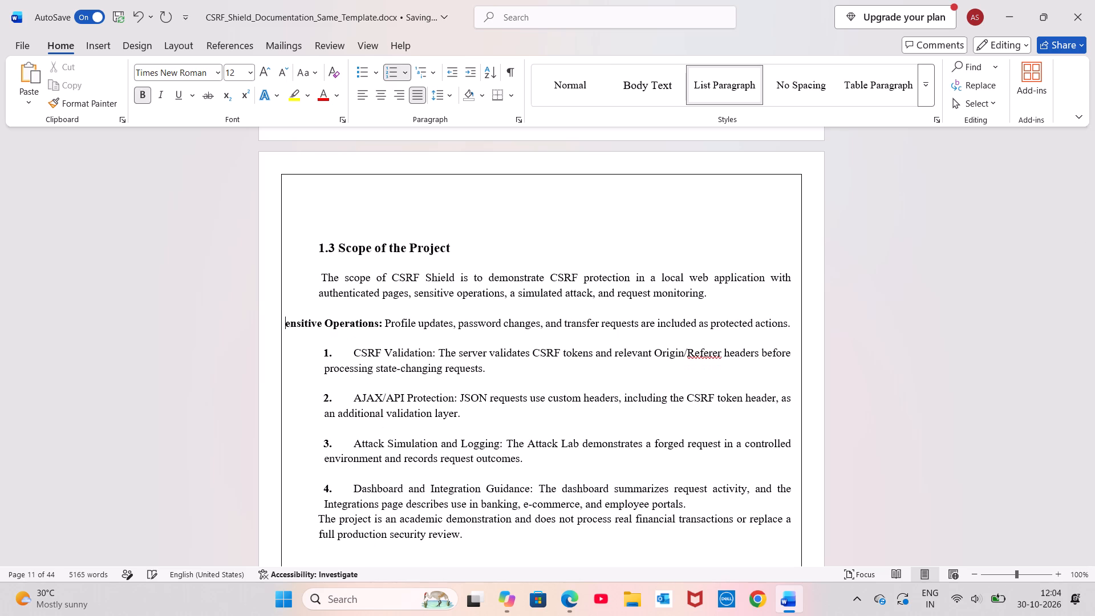
key(space)
key(space)
key(space)
key(space)
key(space)
key(space)
key(space)
key(space)
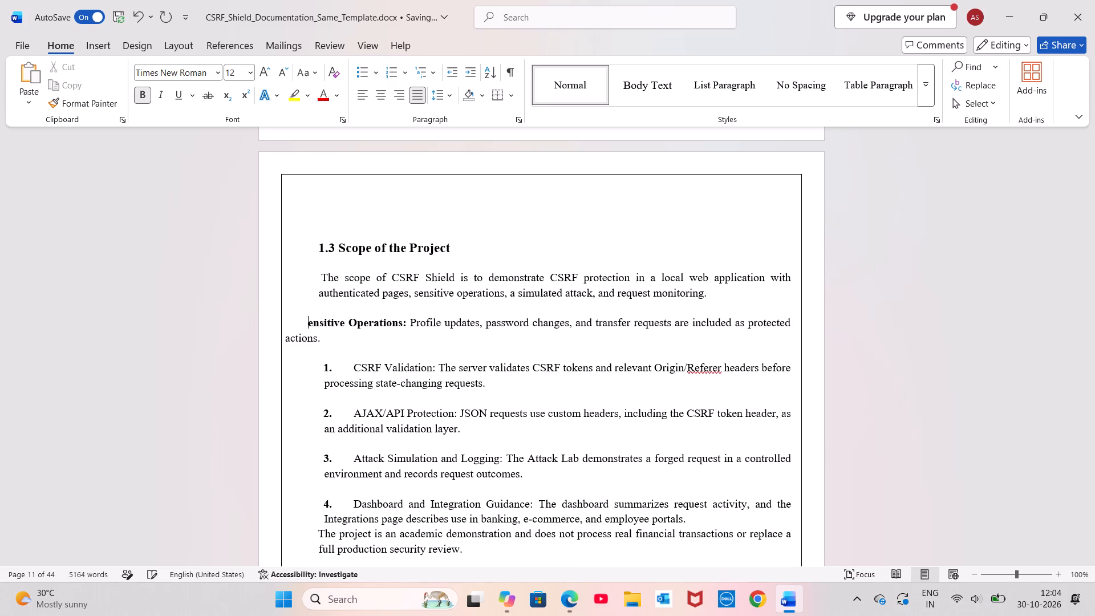
key(space)
key(space)
key(space)
key(space)
key(space)
key(space)
key(space)
key(space)
key(space)
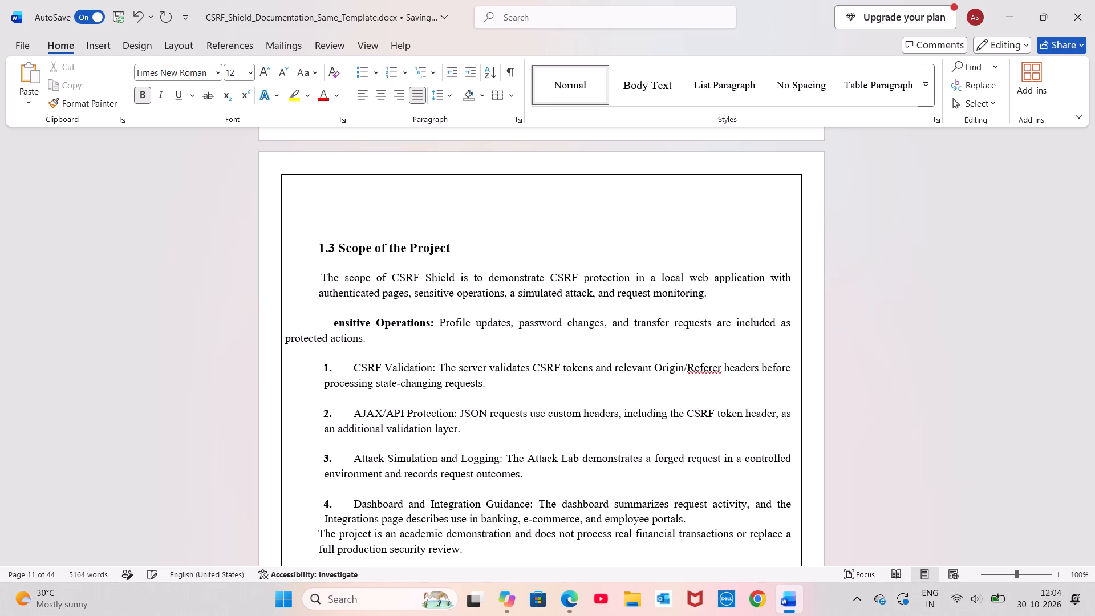
text(1.)
key(space)
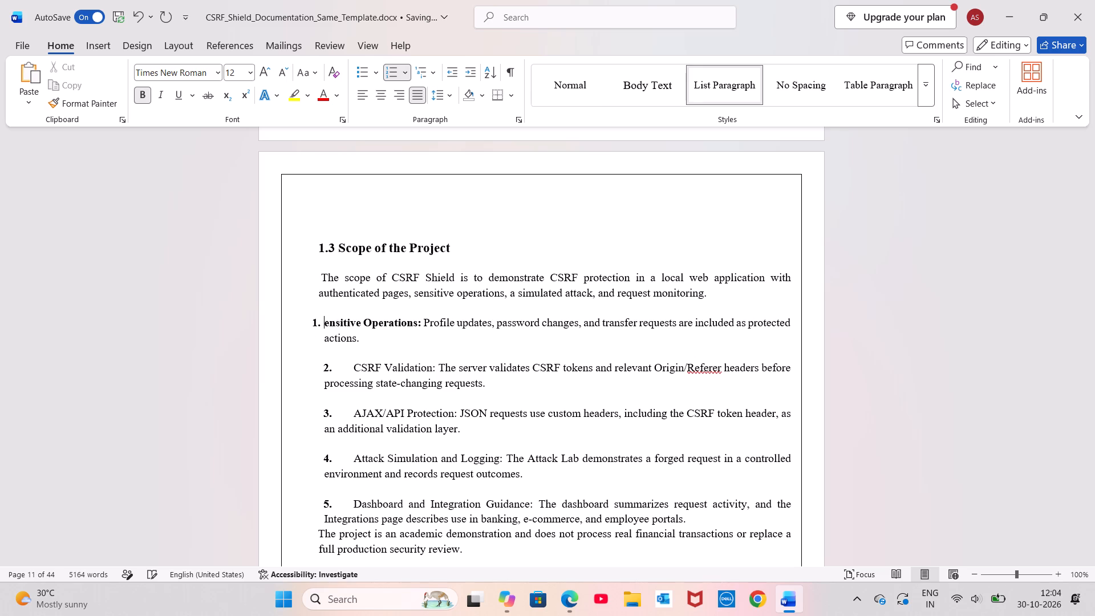
key(s)
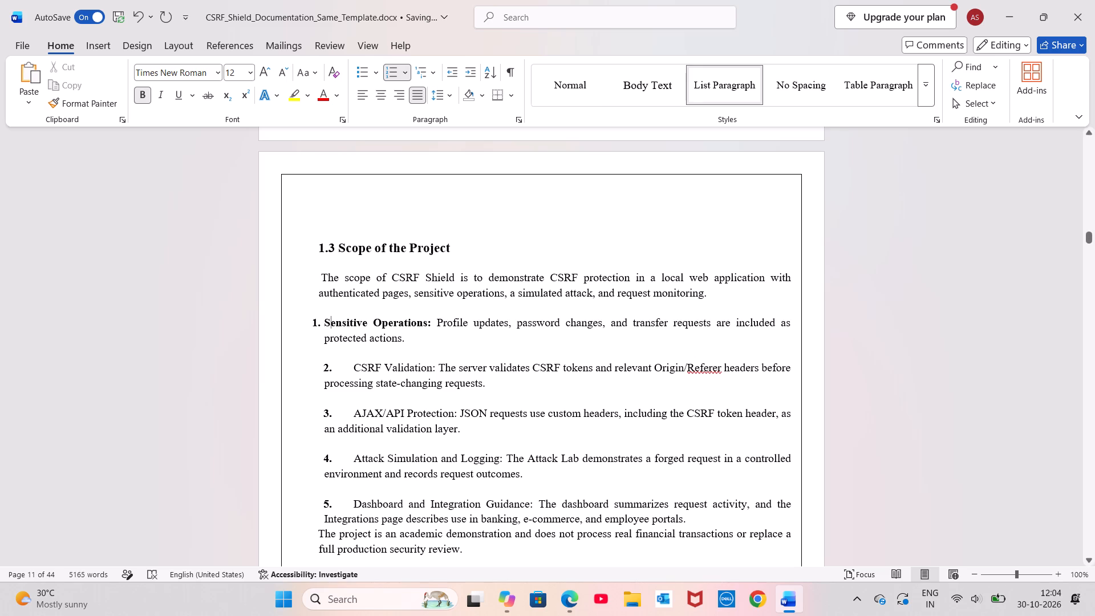
Indent the whole section 1.3 list further so that number 1 sits slightly inside the heading's margin.
drag(314, 321, 312, 495)
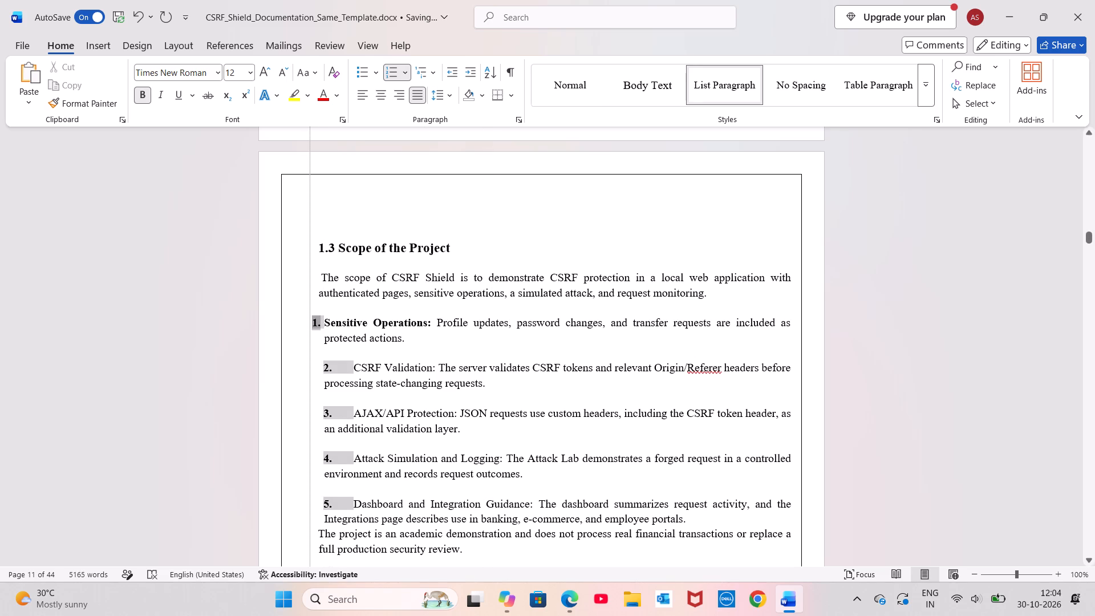
drag(312, 495, 330, 499)
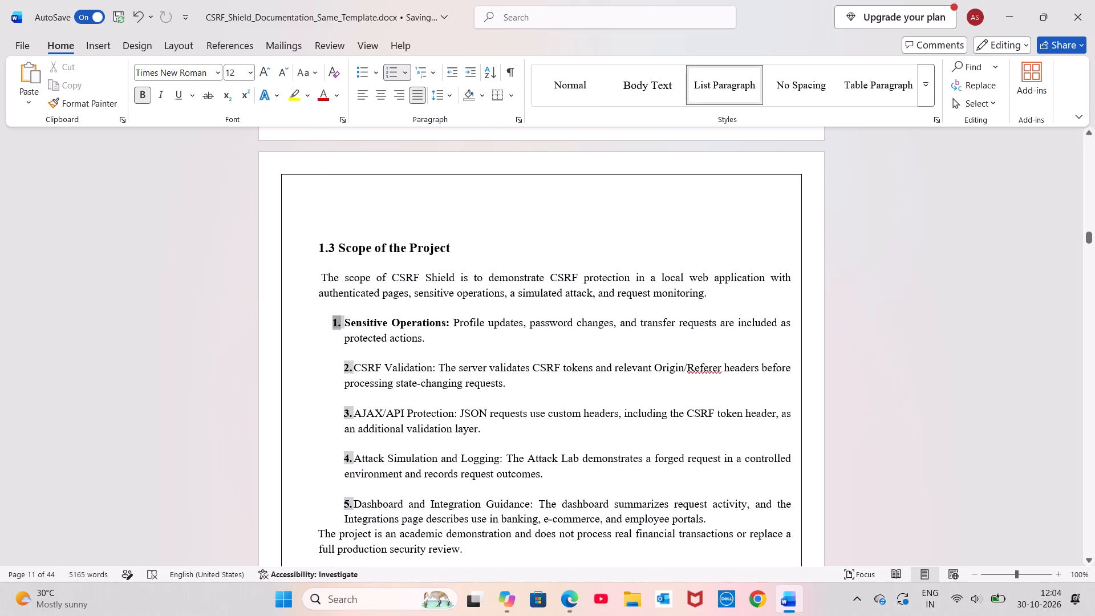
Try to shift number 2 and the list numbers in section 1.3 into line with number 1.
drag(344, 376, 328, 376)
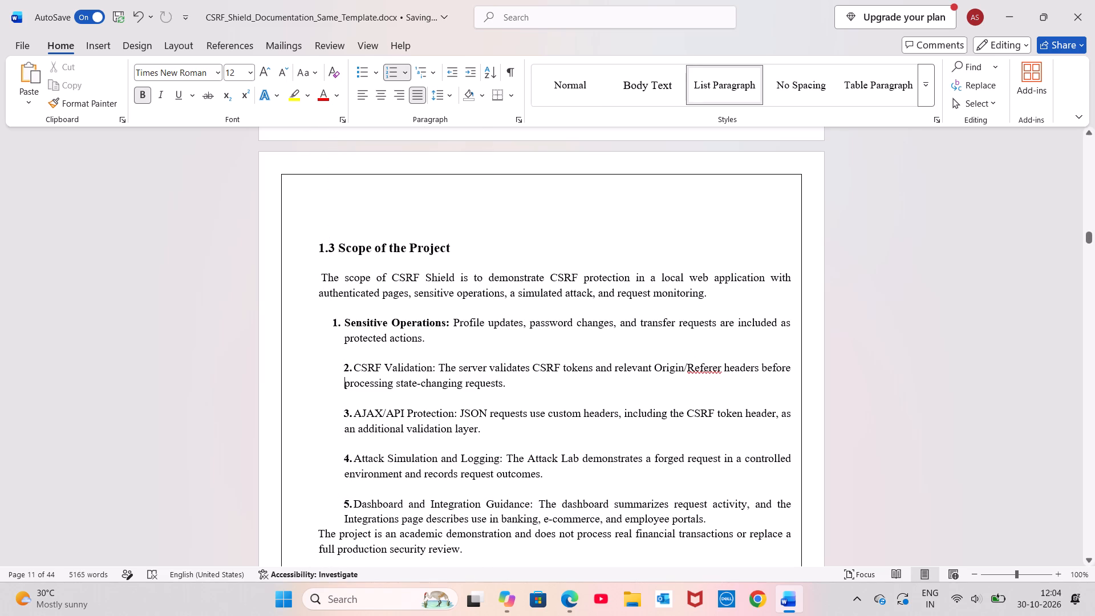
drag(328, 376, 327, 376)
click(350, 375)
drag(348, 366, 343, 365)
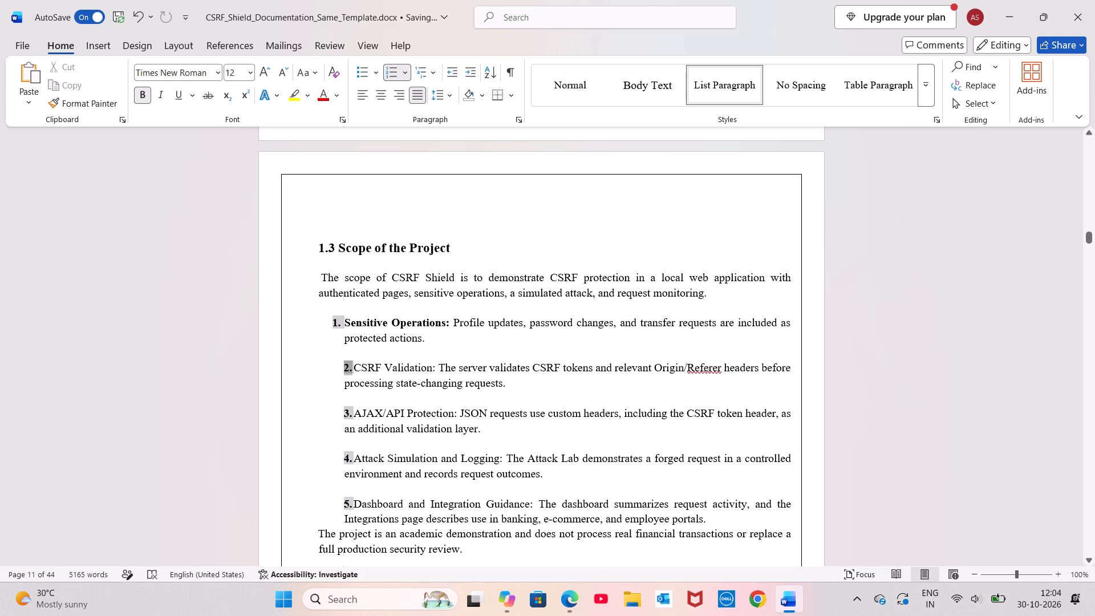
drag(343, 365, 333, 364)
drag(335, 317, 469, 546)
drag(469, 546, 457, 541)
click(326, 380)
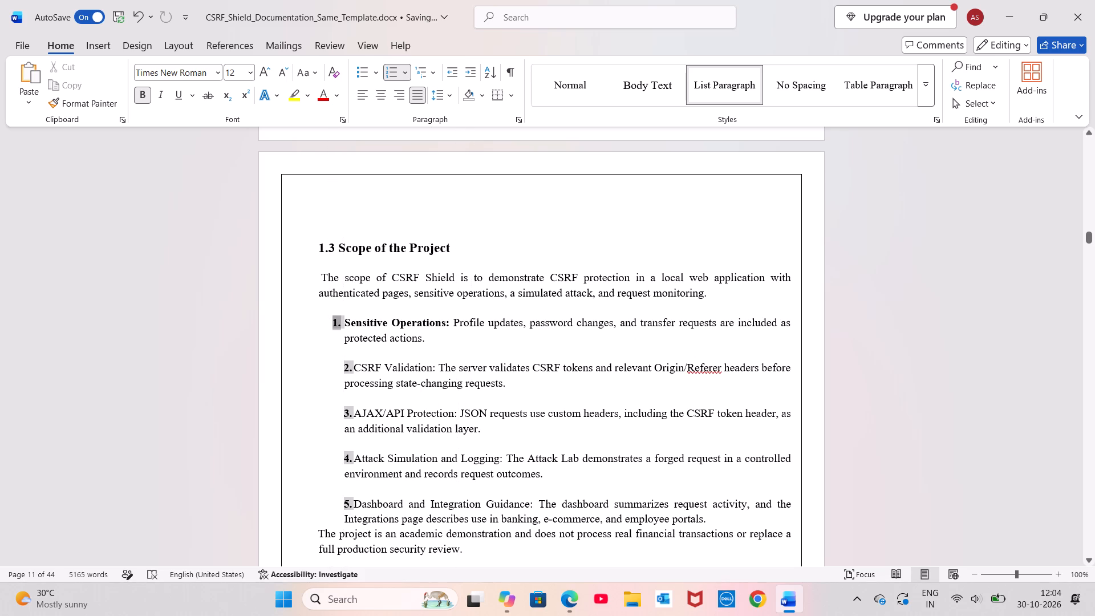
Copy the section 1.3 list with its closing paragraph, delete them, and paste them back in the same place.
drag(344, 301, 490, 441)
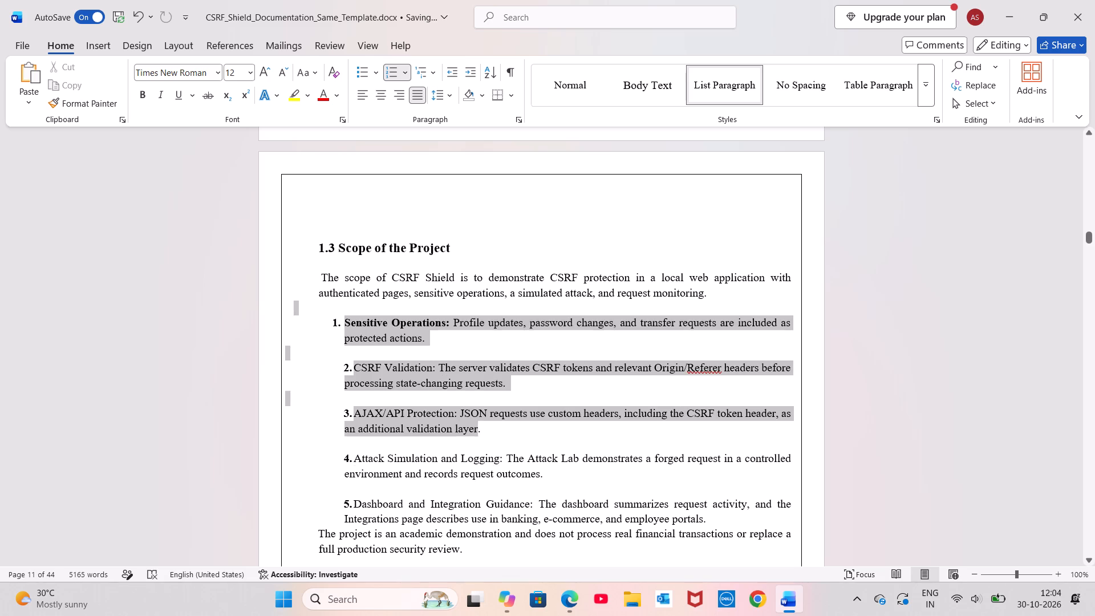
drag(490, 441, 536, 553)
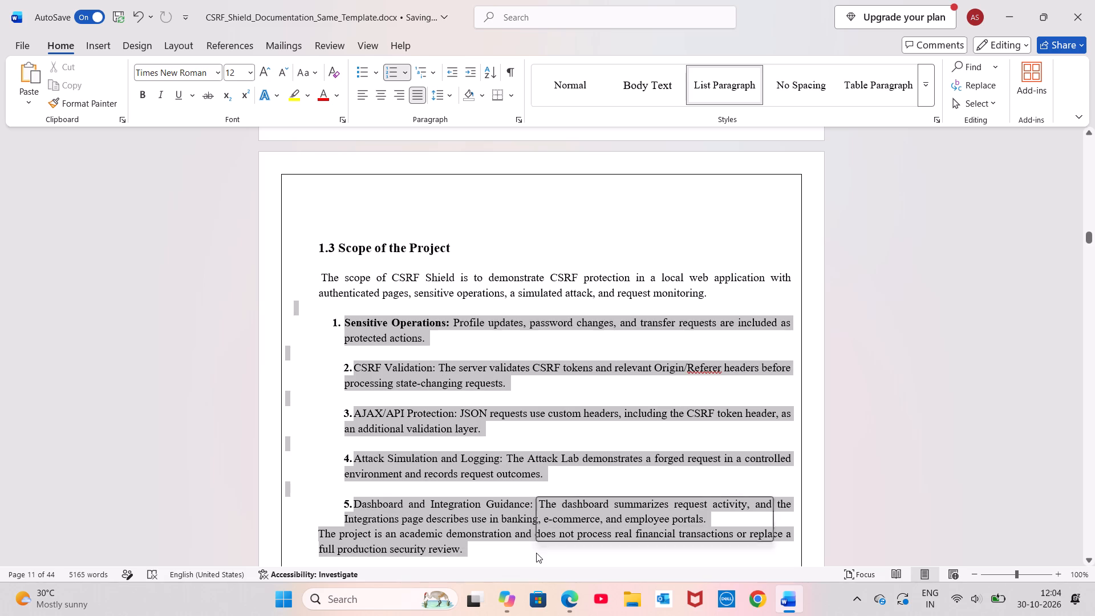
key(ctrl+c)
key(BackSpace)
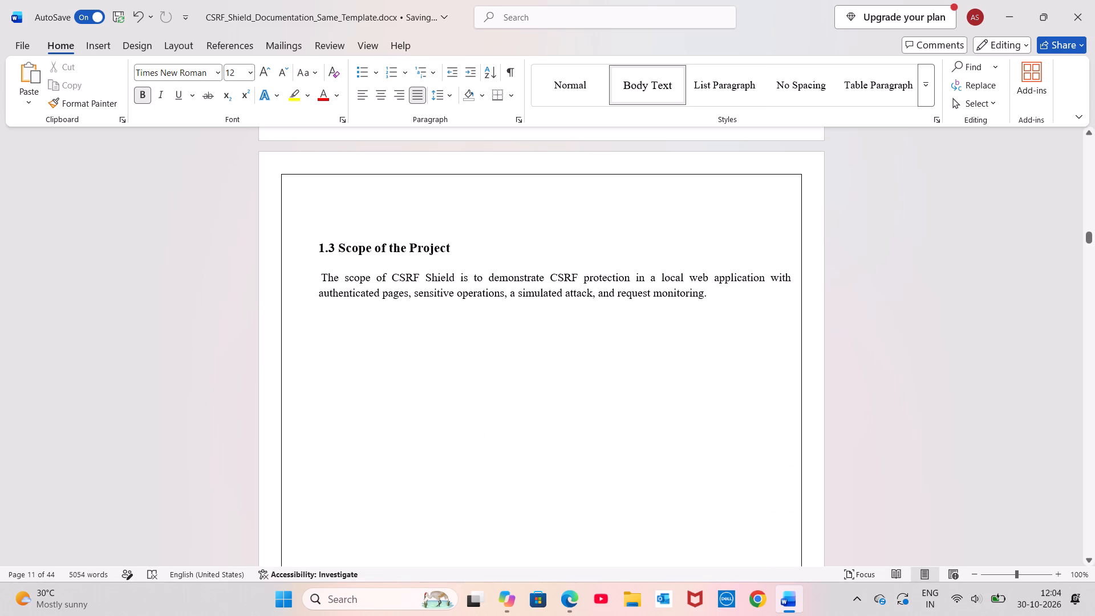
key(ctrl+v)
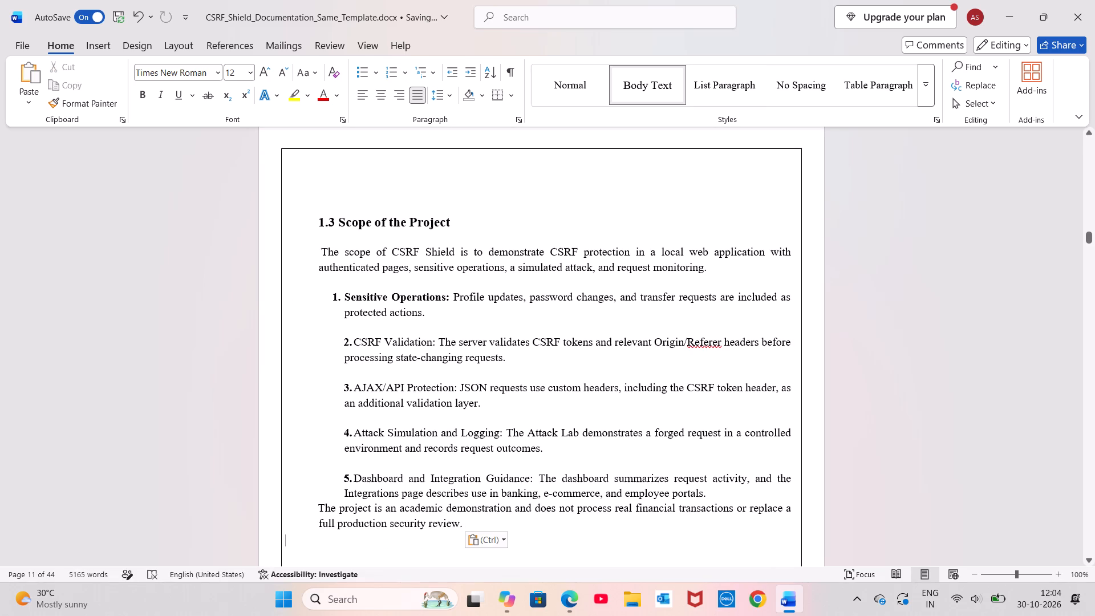
Replace the number before "CSRF Validation:" in section 1.3 with a new 2. aligned with item 1.
click(349, 345)
key(BackSpace)
key(BackSpace)
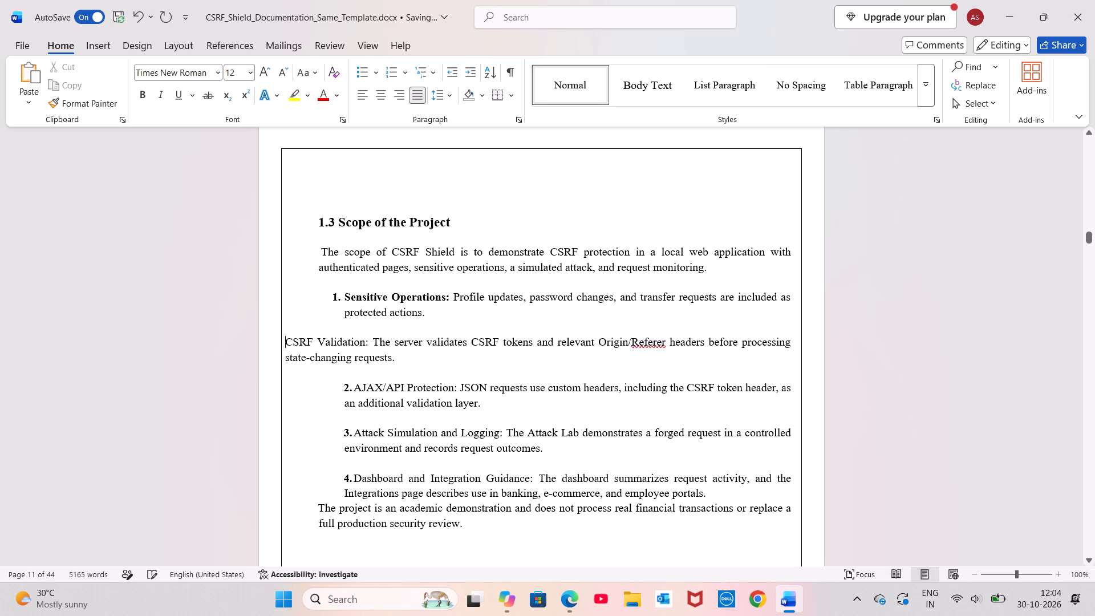
key(space)
key(space)
key(space)
key(space)
key(space)
key(space)
key(space)
key(space)
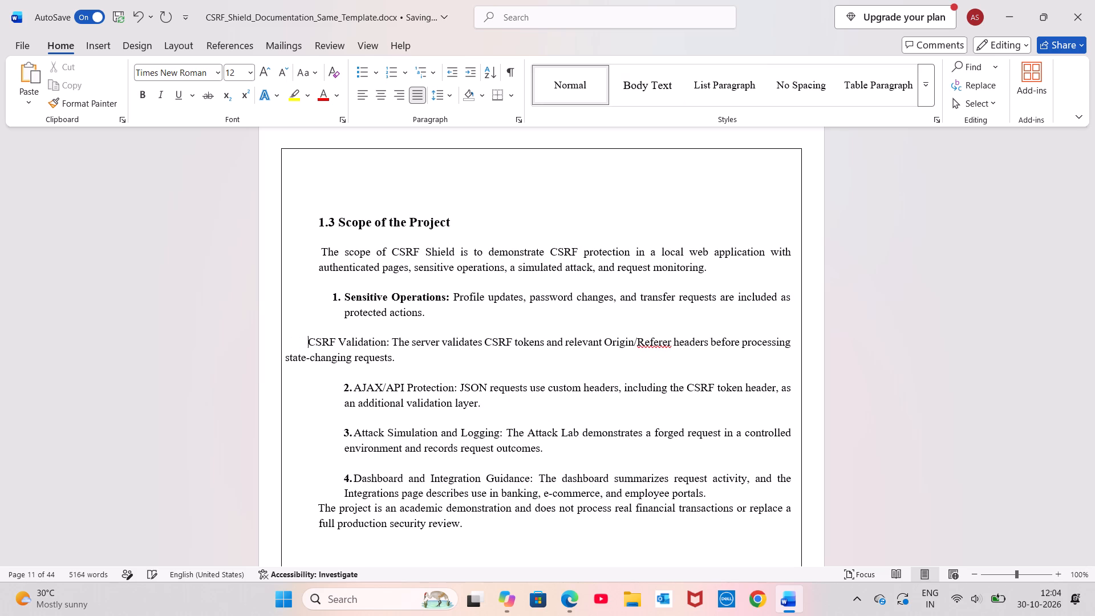
key(space)
key(space)
key(space)
key(space)
key(space)
key(space)
key(space)
key(space)
key(space)
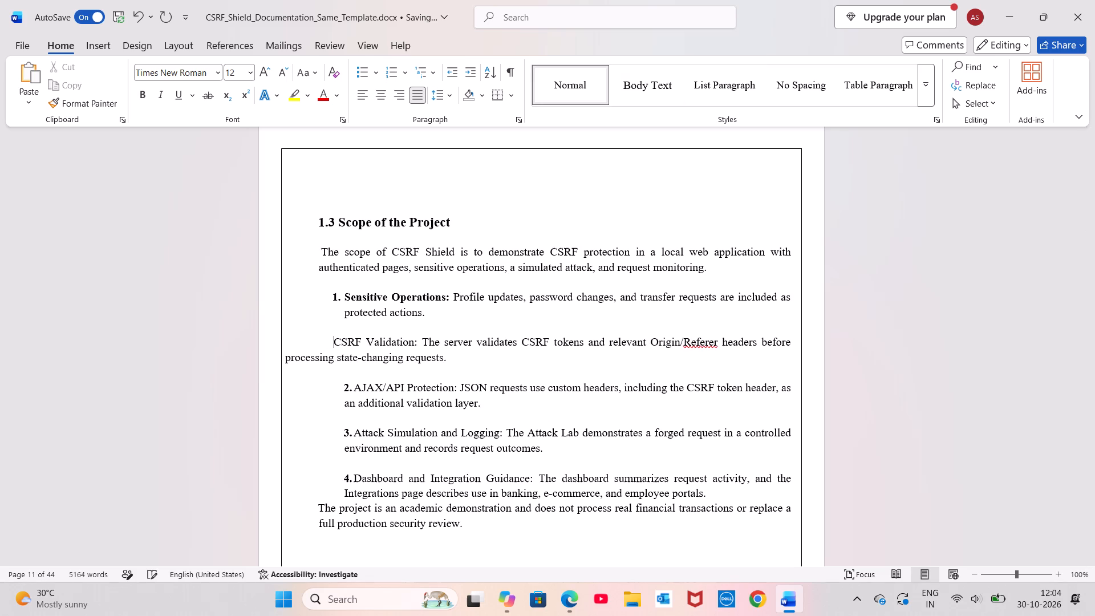
text(2.)
key(space)
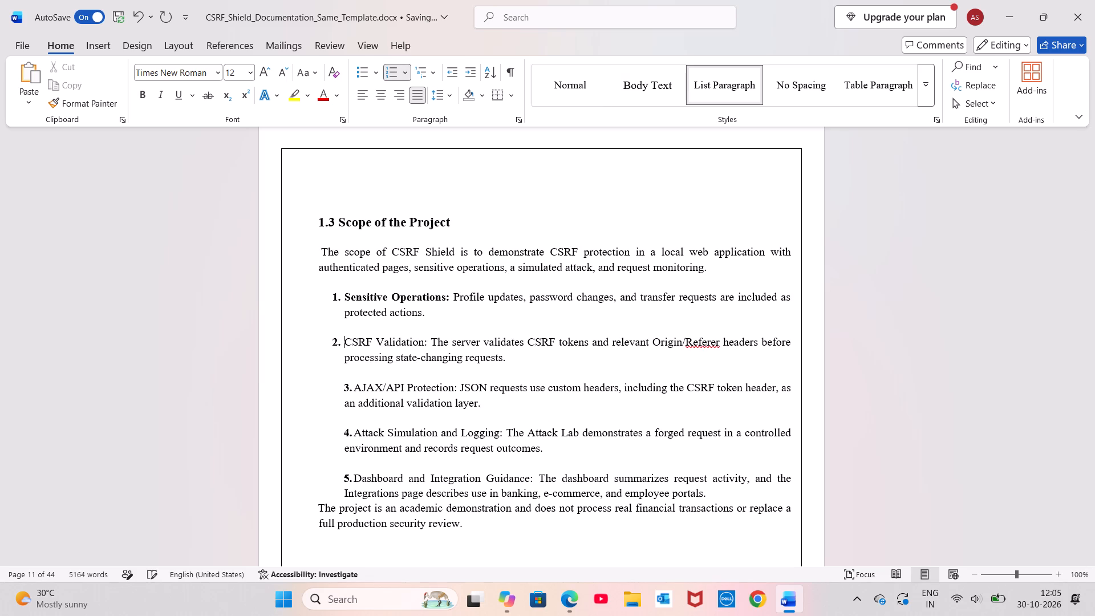
Replace the number before "AJAX/API Protection:" in section 1.3 with a new 3. aligned with items 1 and 2.
click(344, 386)
key(BackSpace)
key(BackSpace)
key(space)
key(space)
key(space)
key(space)
key(space)
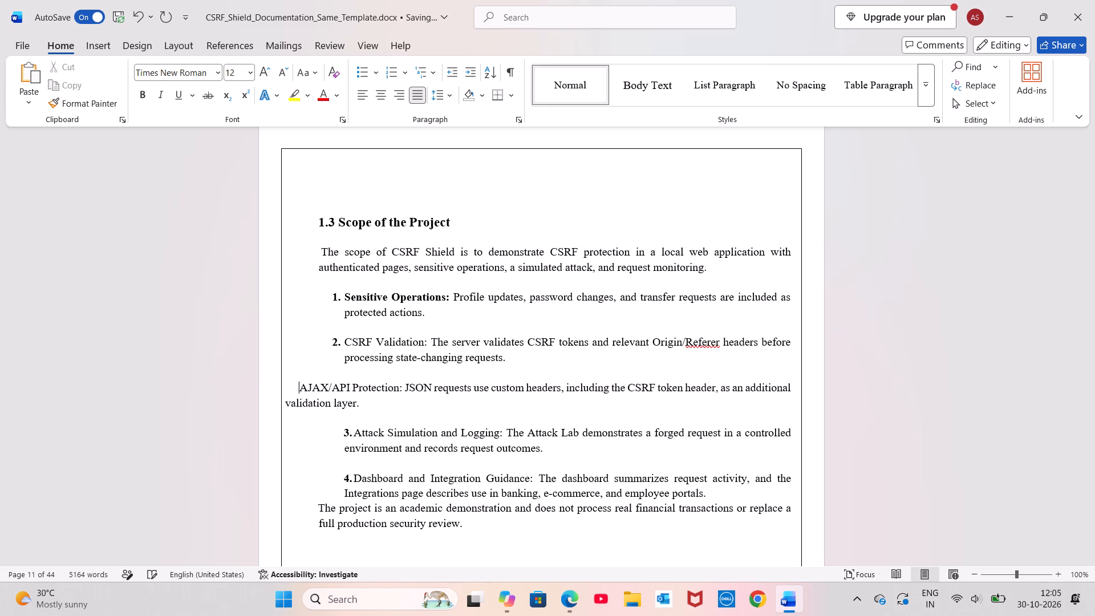
key(space)
key(space)
key(space)
key(space)
key(space)
key(space)
key(space)
key(space)
key(space)
key(space)
key(space)
key(space)
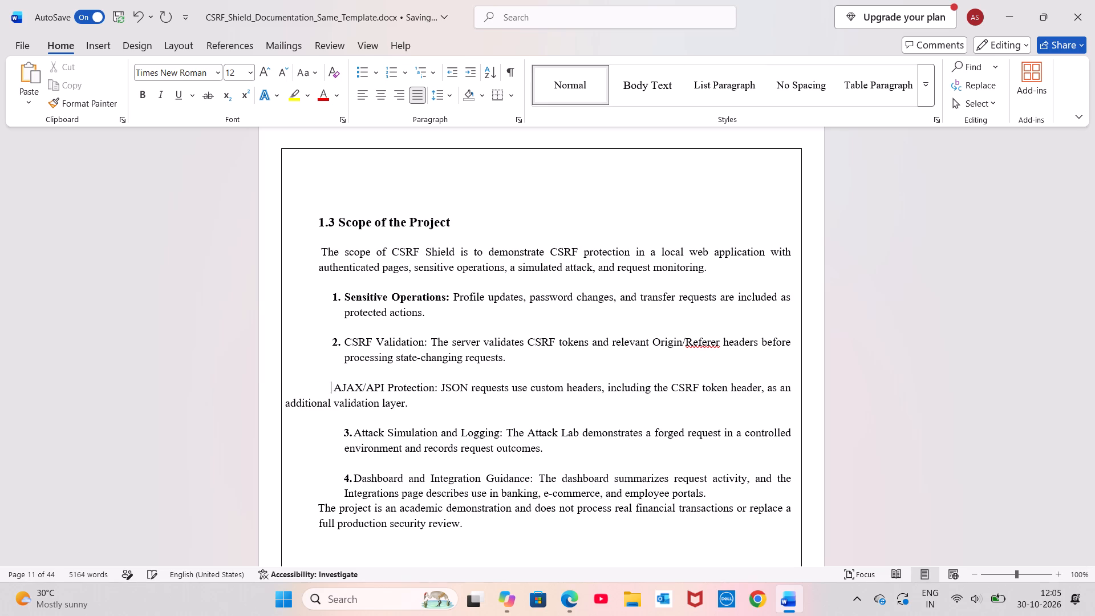
text(3.)
key(space)
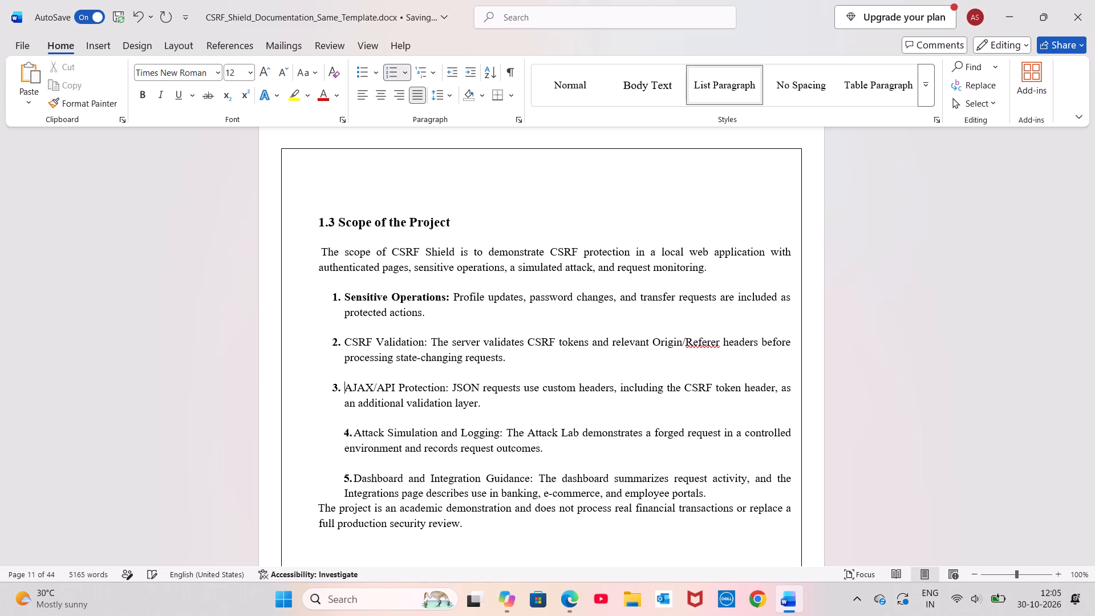
Replace the numbers before "Attack Simulation and Logging:" and "Dashboard and Integration Guidance:" with new 4. and 5. aligned with the items above.
click(351, 435)
key(BackSpace)
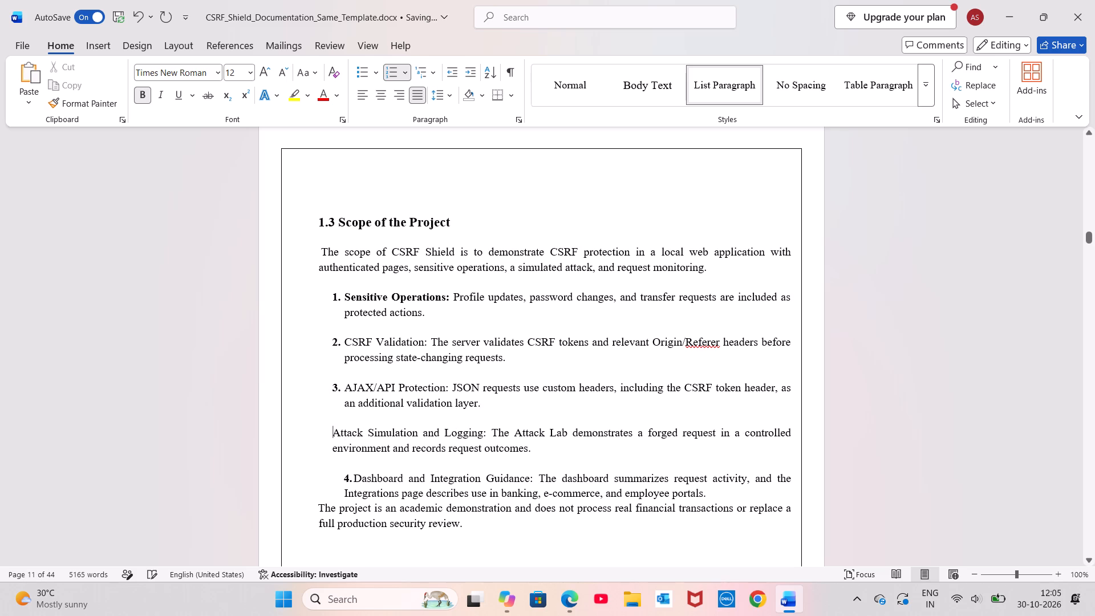
text(4.)
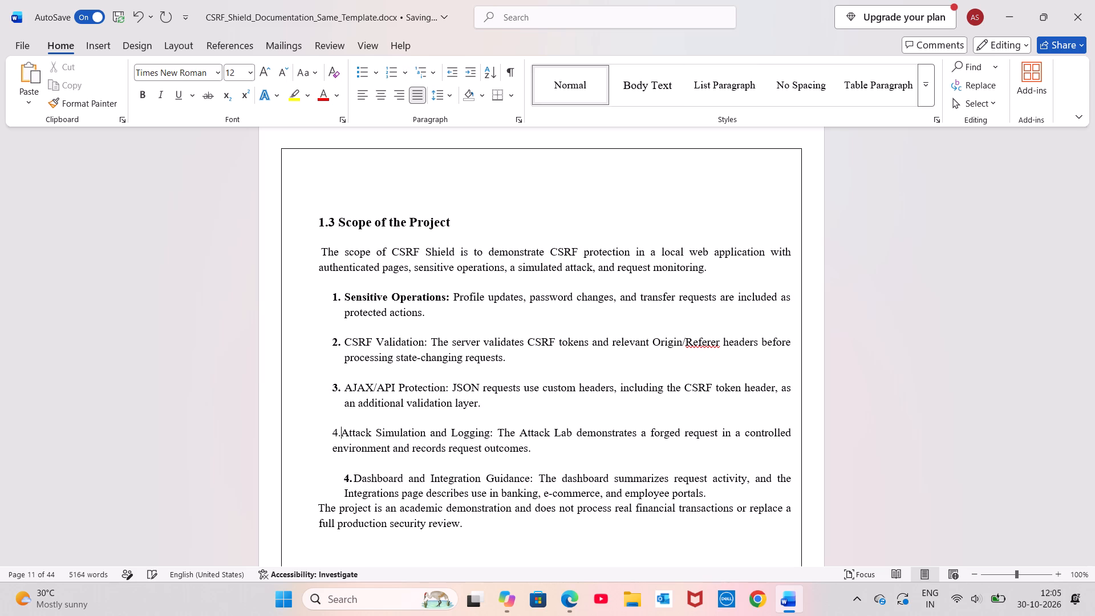
key(space)
click(350, 476)
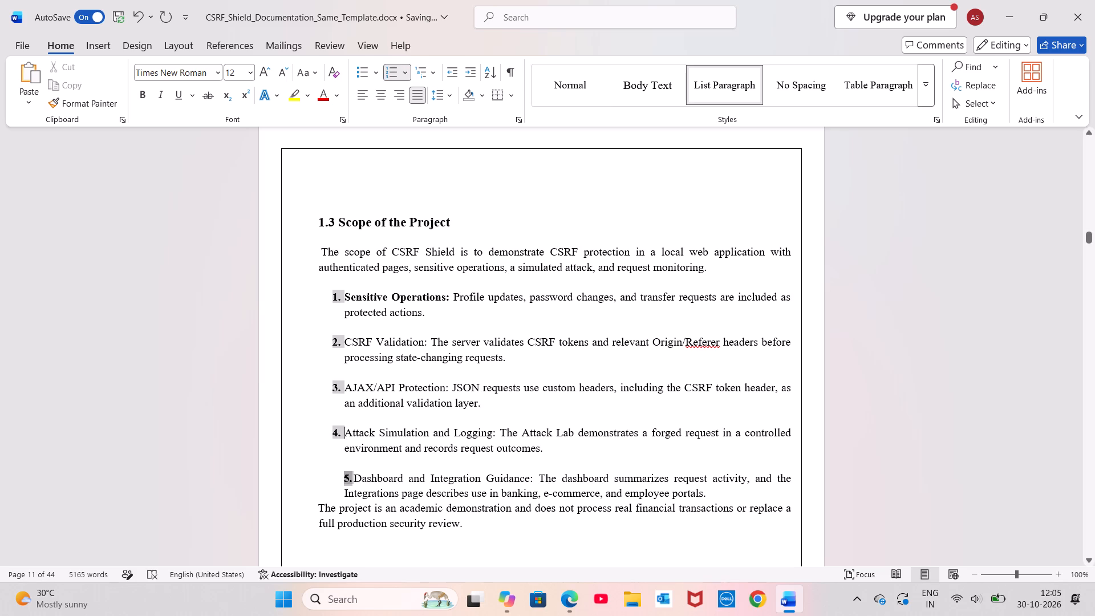
key(BackSpace)
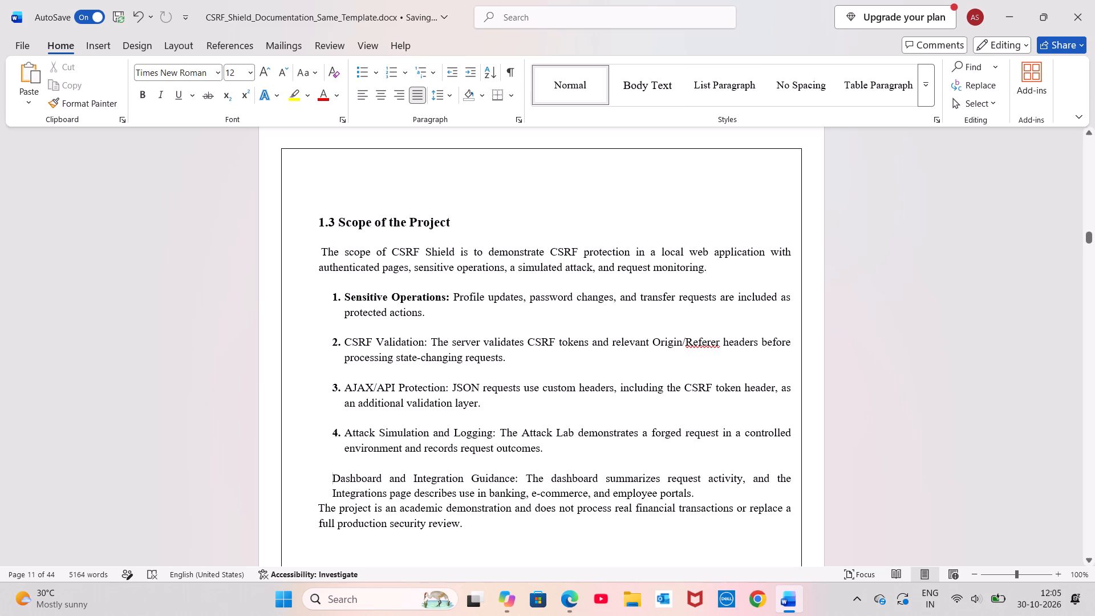
text(5.)
key(space)
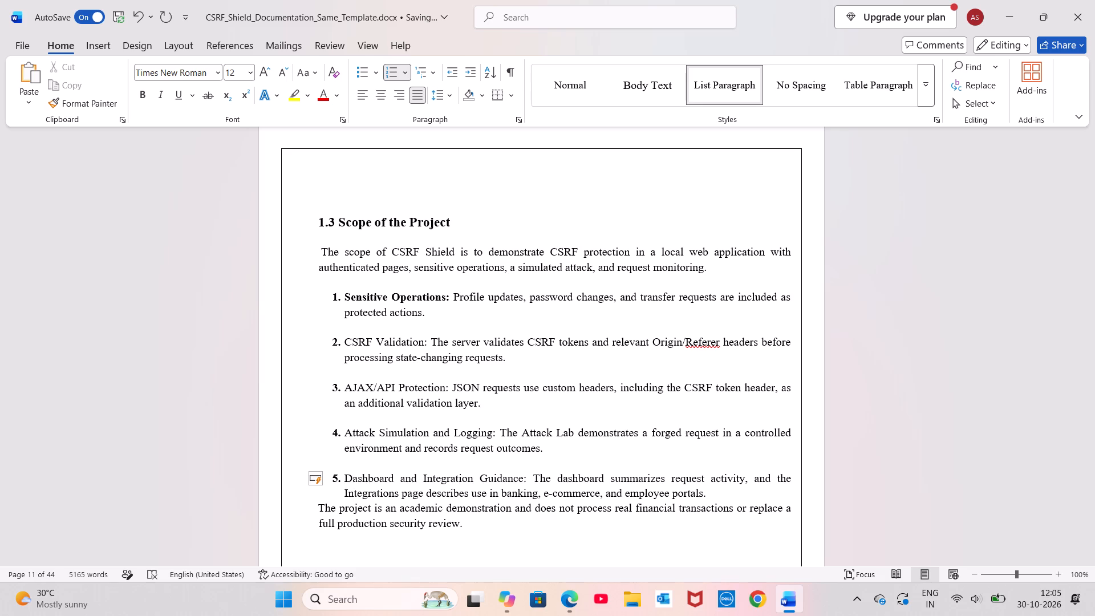
Insert an unnumbered blank line between item 5 and the closing paragraph of section 1.3.
click(713, 495)
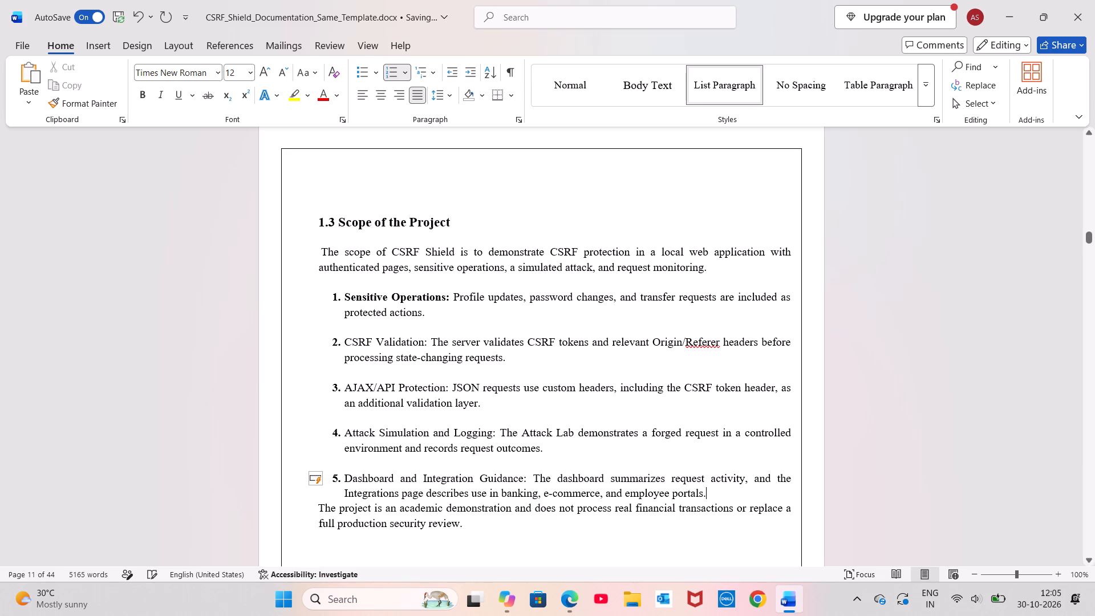
key(Return)
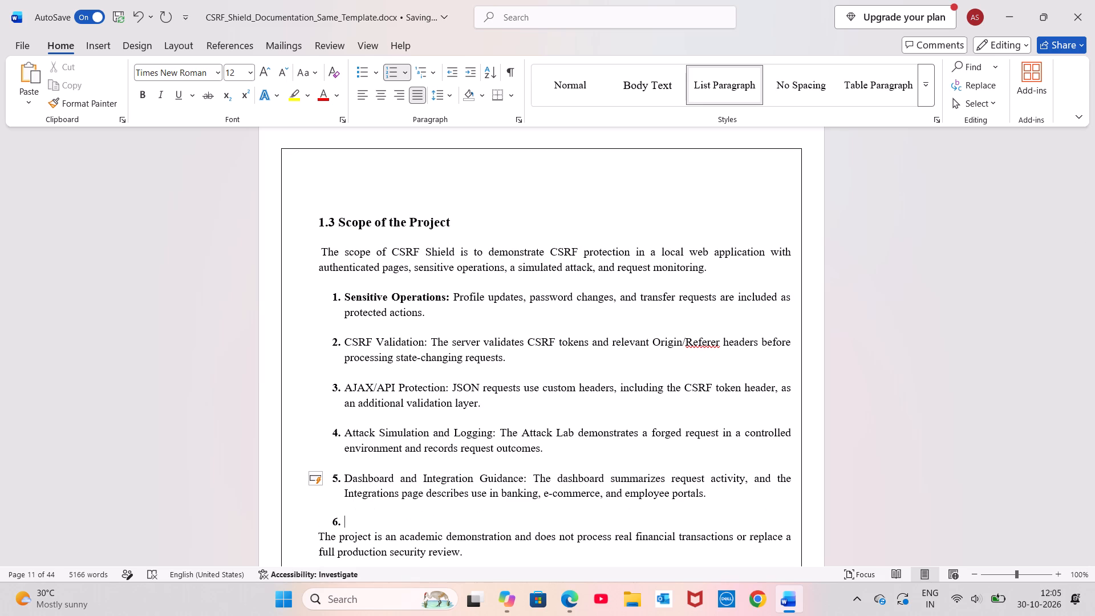
key(BackSpace)
key(BackSpace)
scroll(712, 461, down, 1)
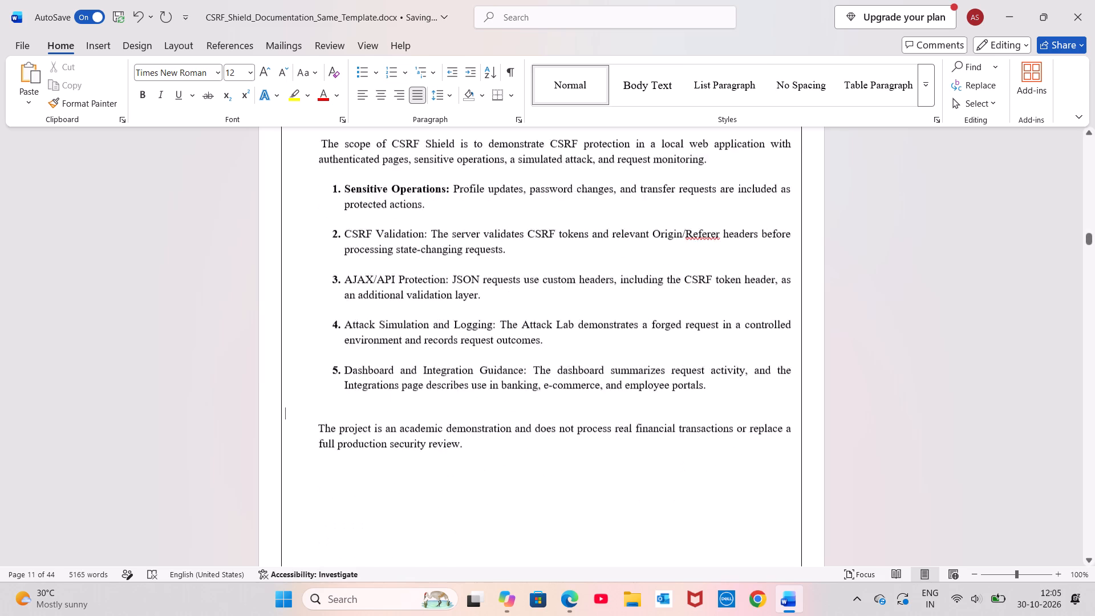
scroll(712, 461, down, 1)
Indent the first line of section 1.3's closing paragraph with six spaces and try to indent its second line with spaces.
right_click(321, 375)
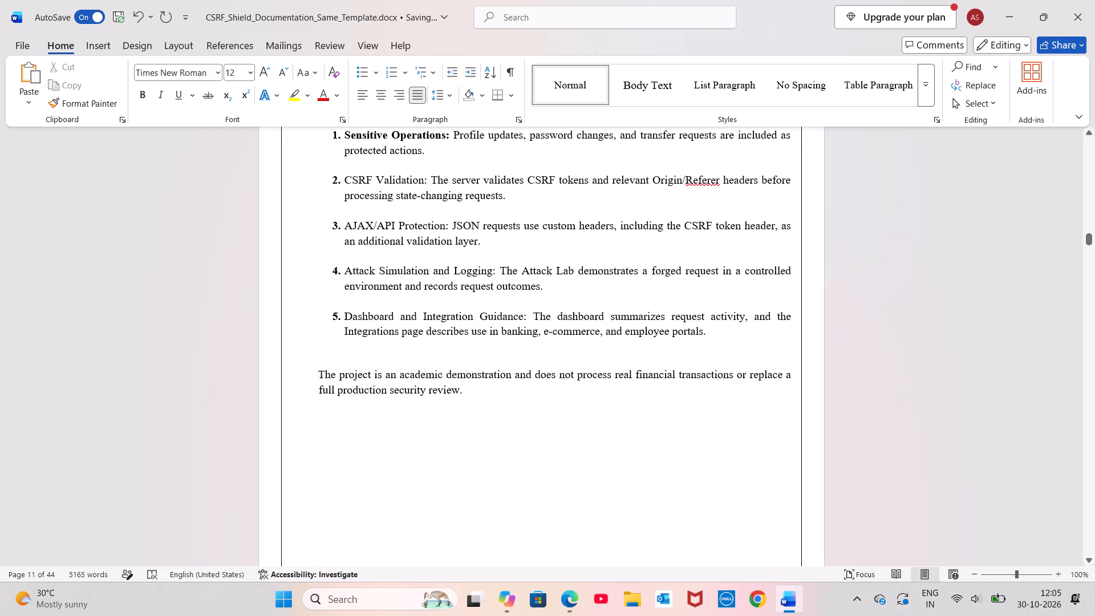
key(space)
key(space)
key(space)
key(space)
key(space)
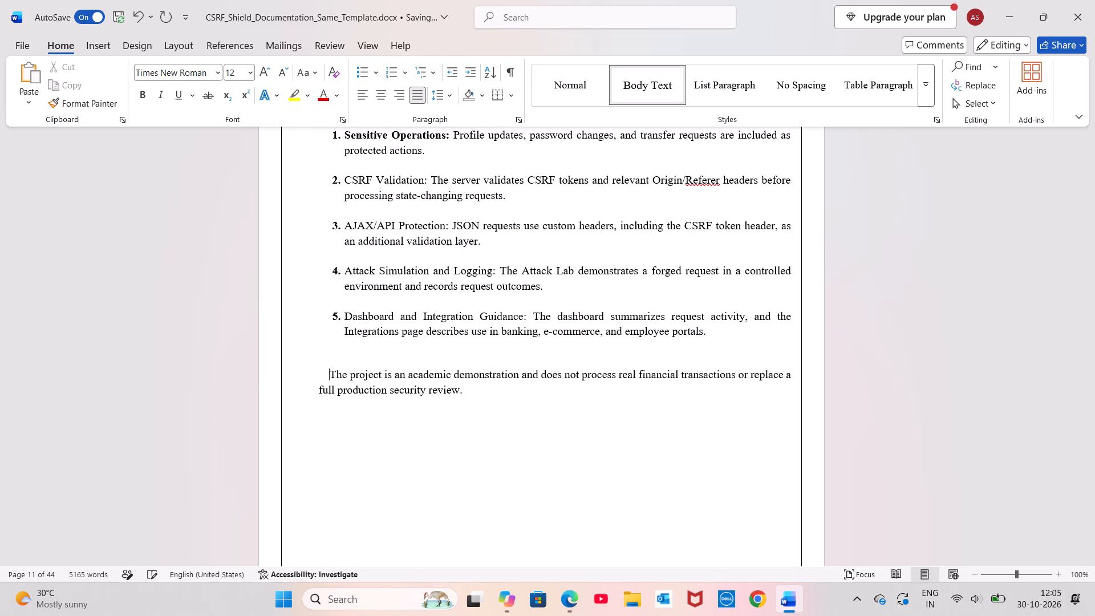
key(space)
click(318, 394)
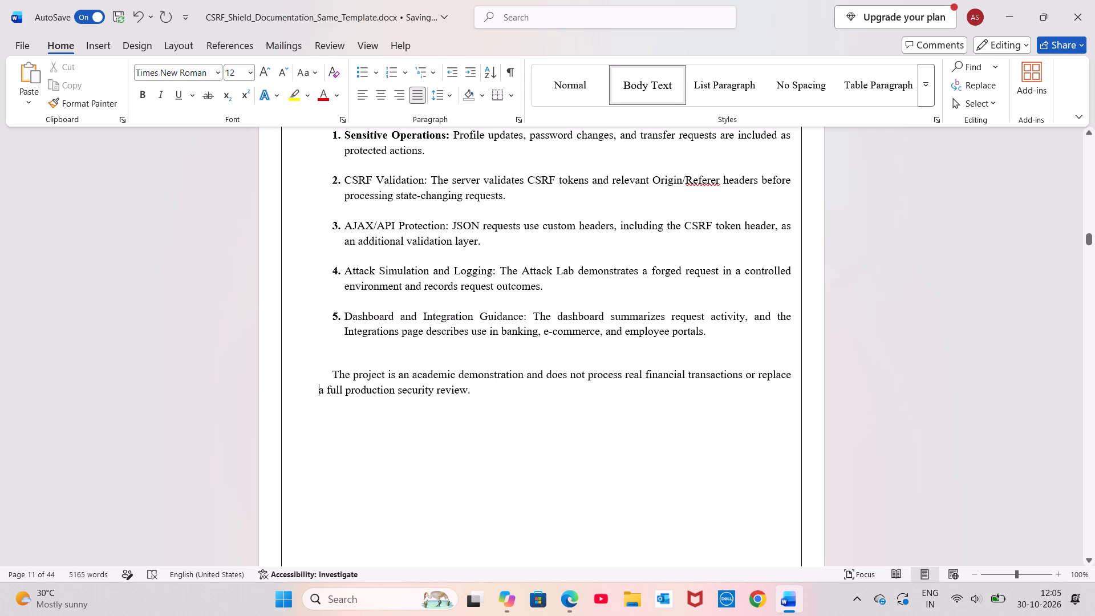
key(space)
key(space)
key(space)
Replace the second line of section 1.3's closing paragraph with the copied list and closing paragraph.
drag(320, 391, 476, 398)
key(BackSpace)
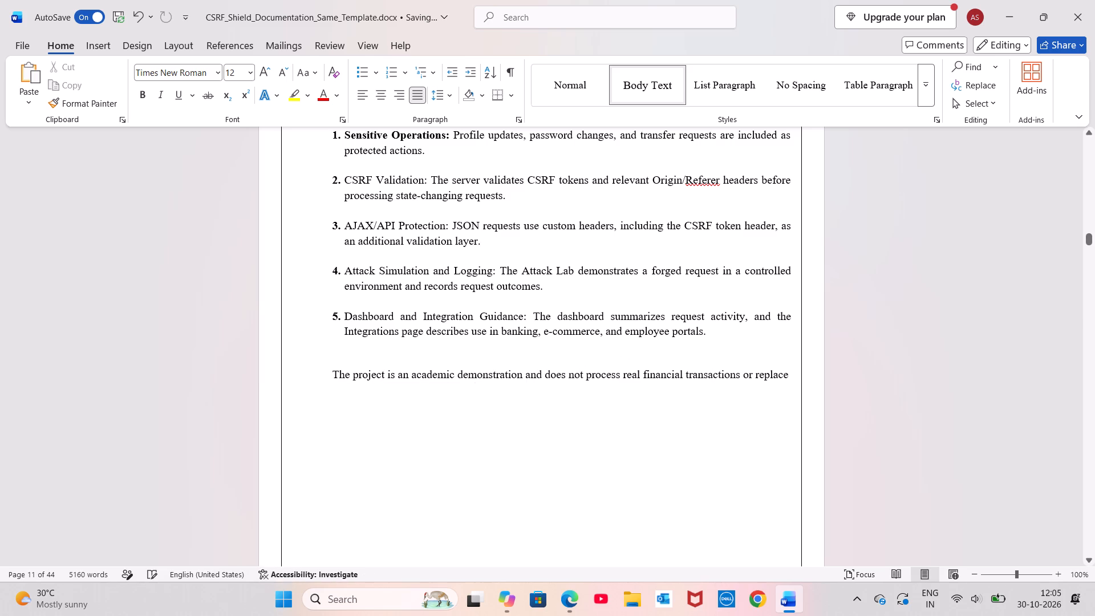
key(ctrl+v)
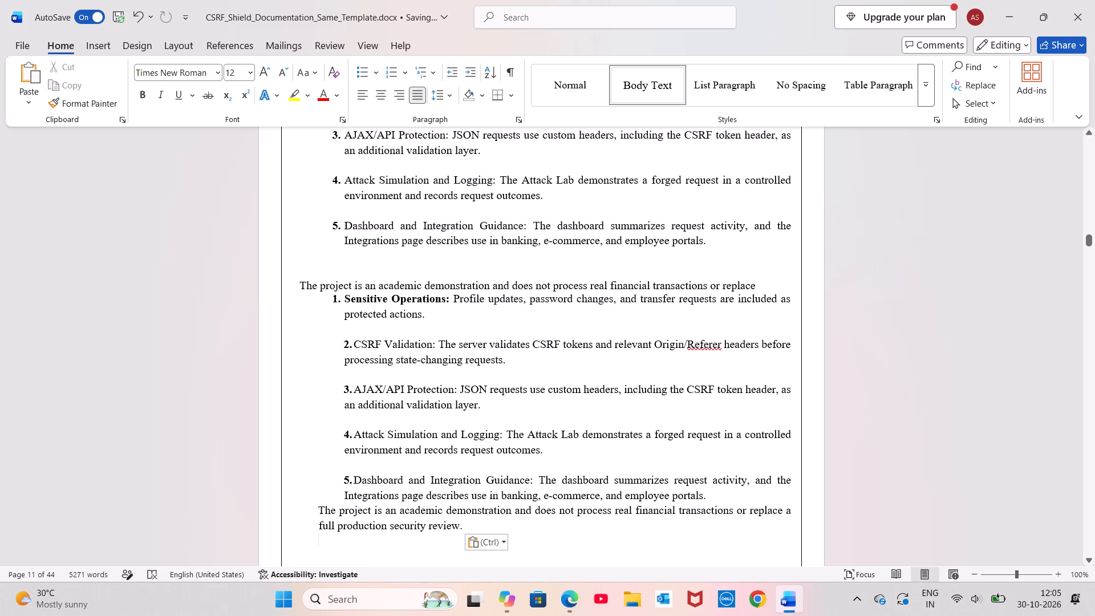
Delete the cut-off closing line, the duplicated list and the extra blank lines above the pasted closing paragraph, keeping one blank line after item 5.
drag(305, 283, 712, 496)
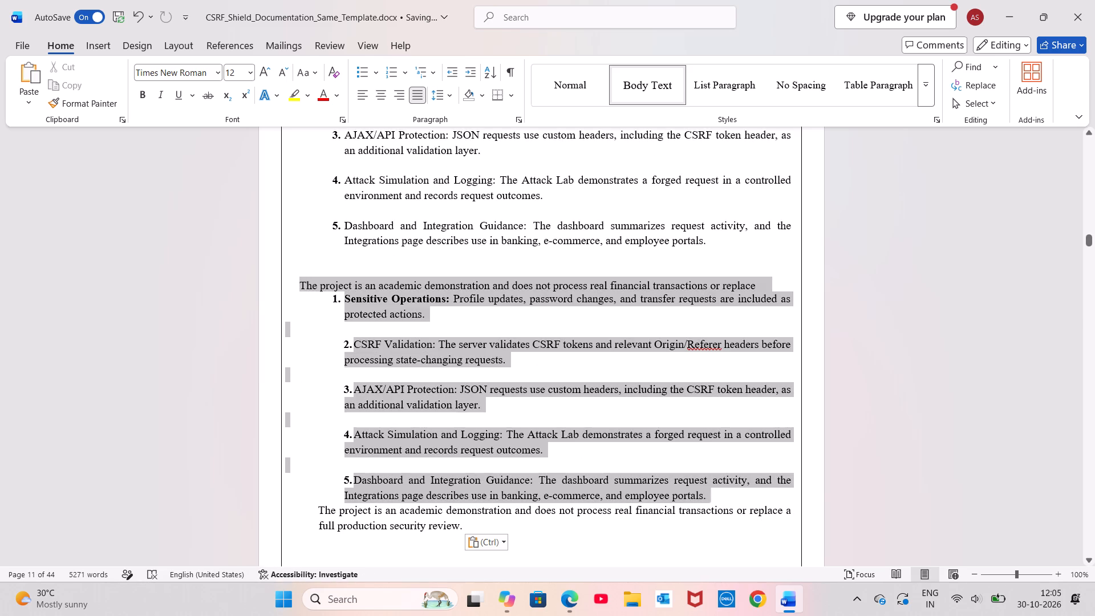
drag(712, 496, 713, 496)
key(BackSpace)
key(BackSpace)
key(BackSpace)
key(BackSpace)
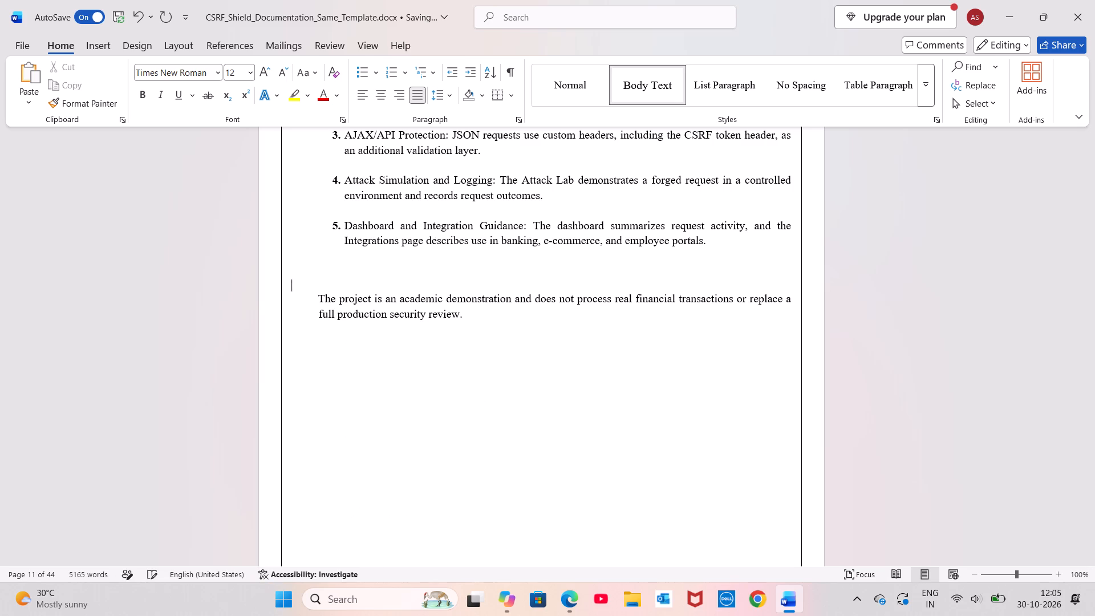
key(BackSpace)
key(BackSpace)
key(BackSpace)
key(BackSpace)
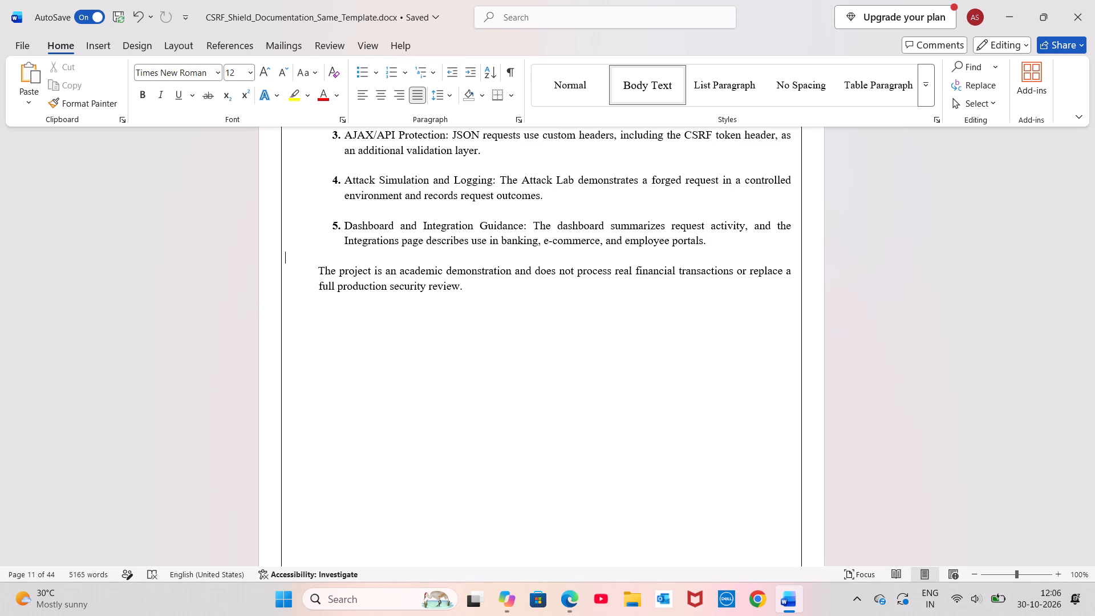
Examine the list formatting in Chapter 2, including the Literature Survey and section 2.1.2 Limitations of Existing System.
scroll(713, 496, down, 3)
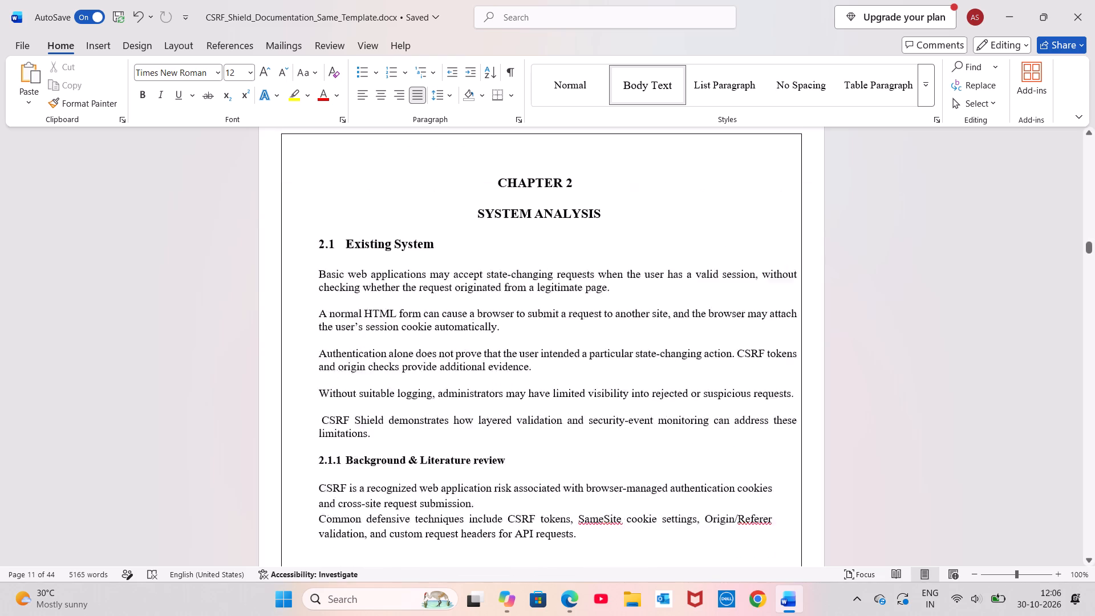
scroll(713, 496, down, 4)
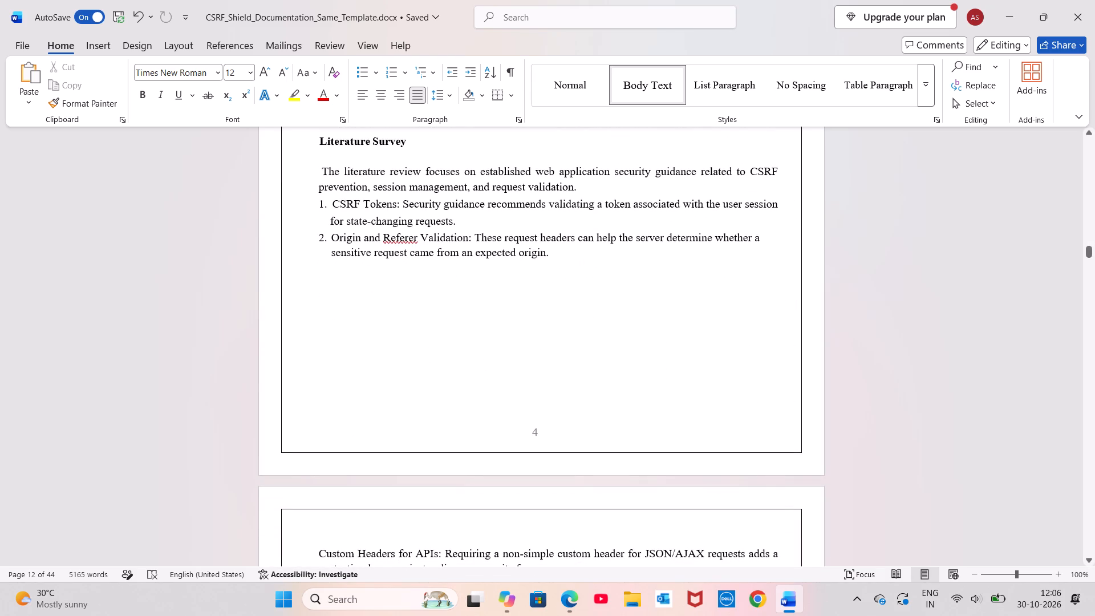
scroll(713, 496, down, 7)
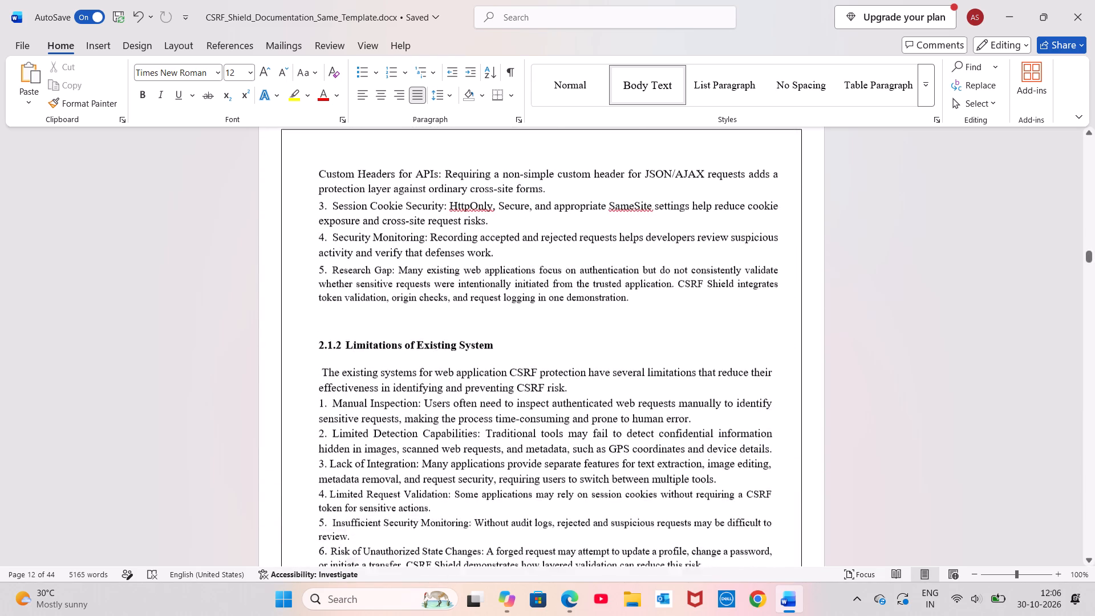
scroll(713, 496, down, 7)
scroll(713, 496, up, 20)
scroll(713, 496, up, 16)
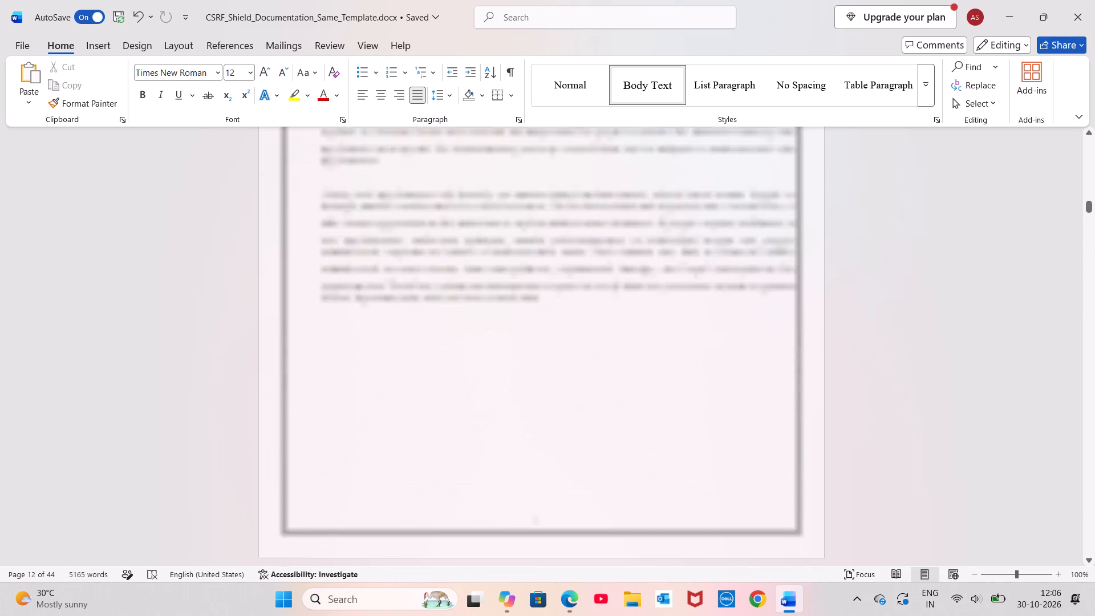
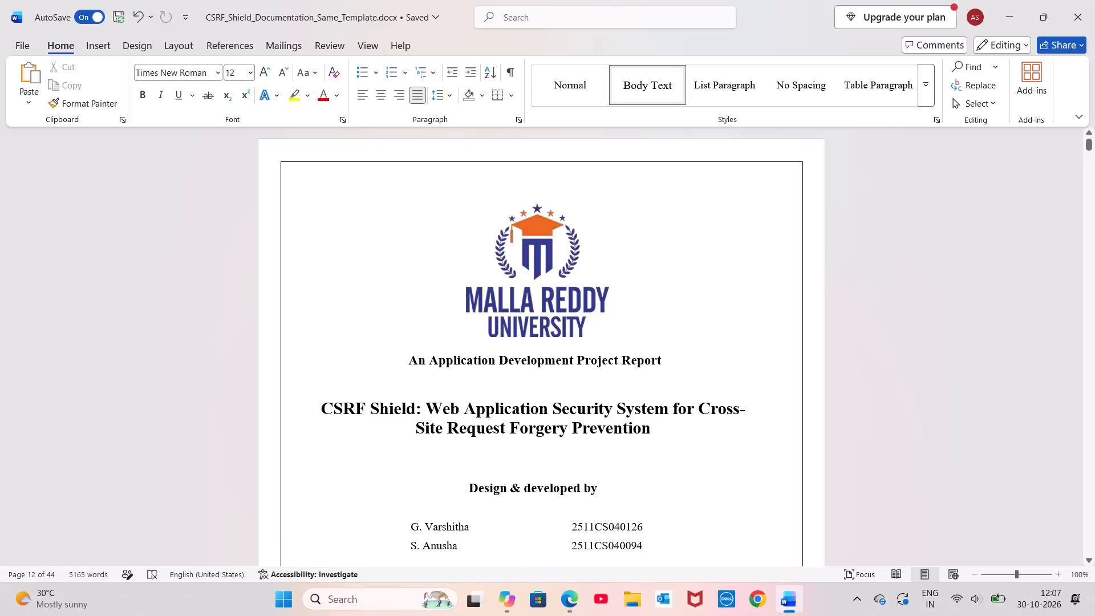
Examine the formatting of Chapter 3, from section 3.2 Method & Algorithm Design to the start of section 3.3 Project Architecture.
scroll(712, 479, down, 20)
scroll(712, 479, down, 6)
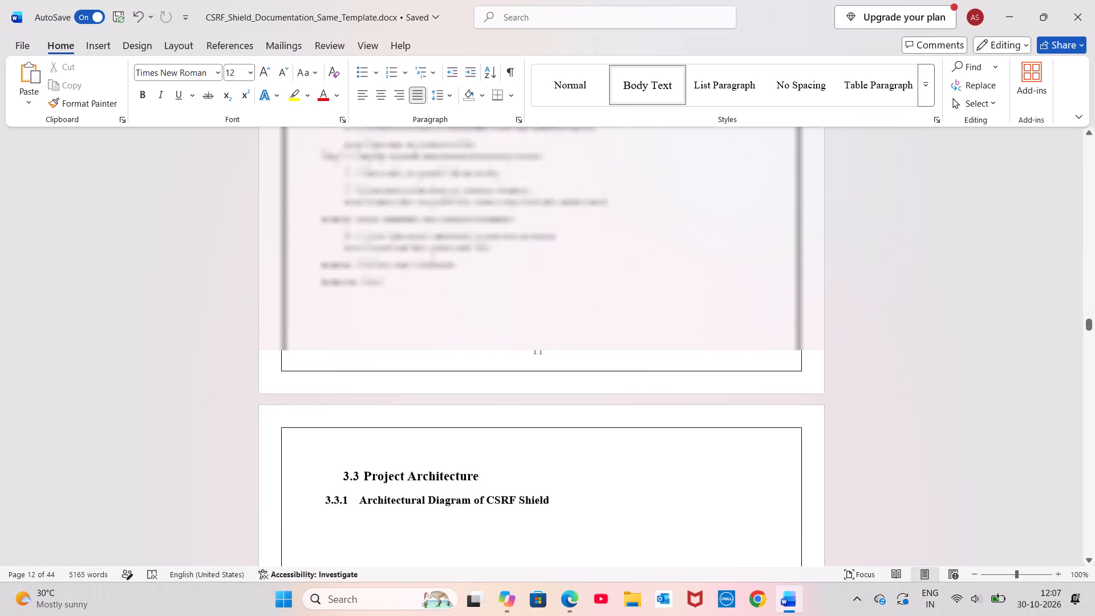
scroll(712, 479, down, 1)
scroll(712, 479, up, 1)
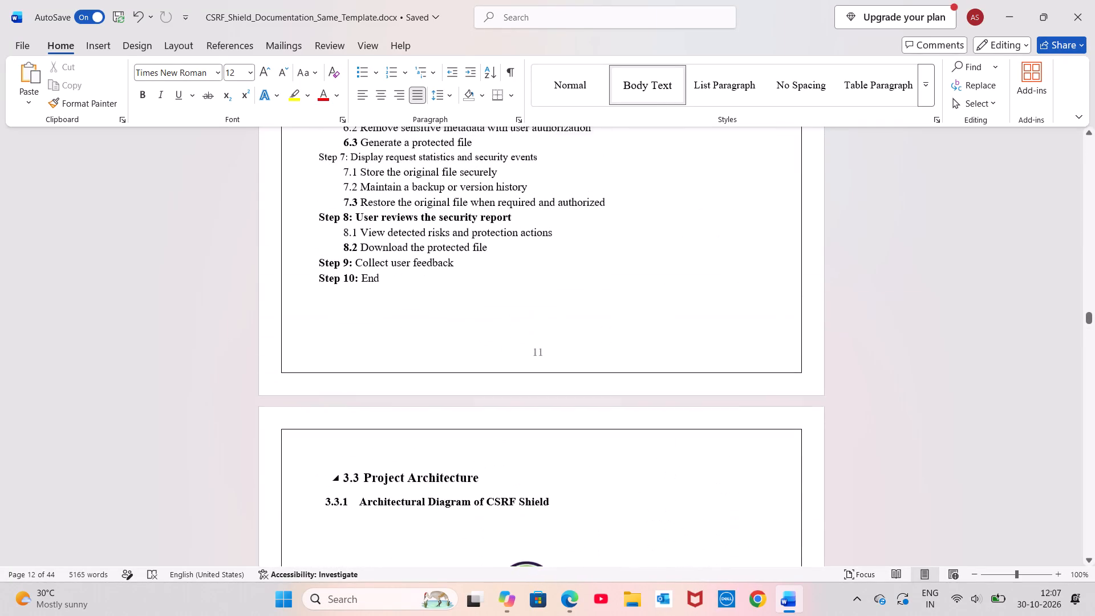
scroll(712, 479, up, 3)
scroll(712, 479, right, 1)
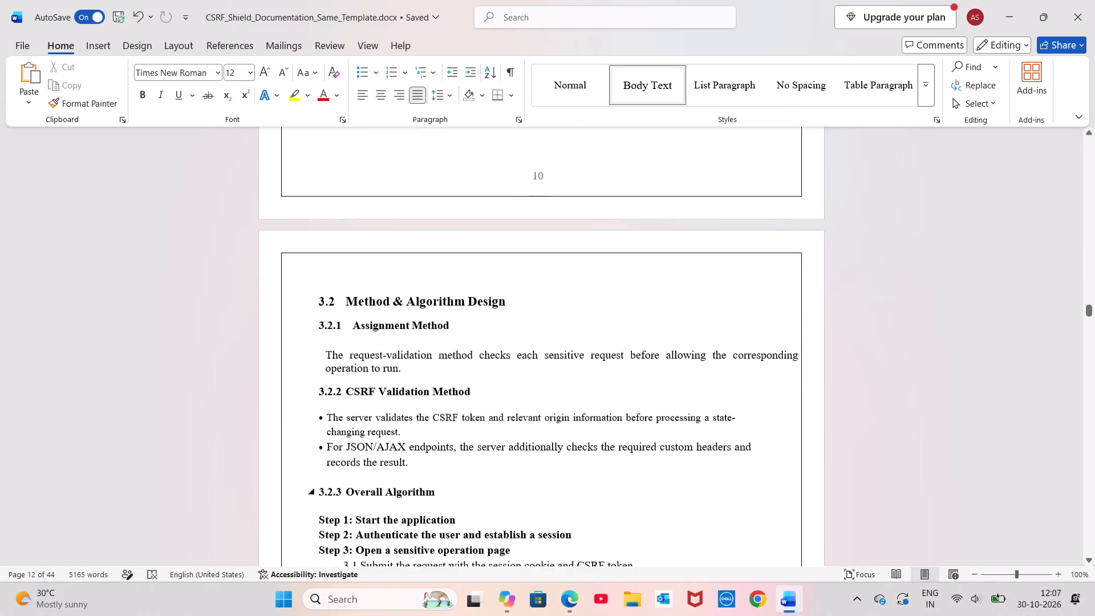
scroll(712, 479, right, 1)
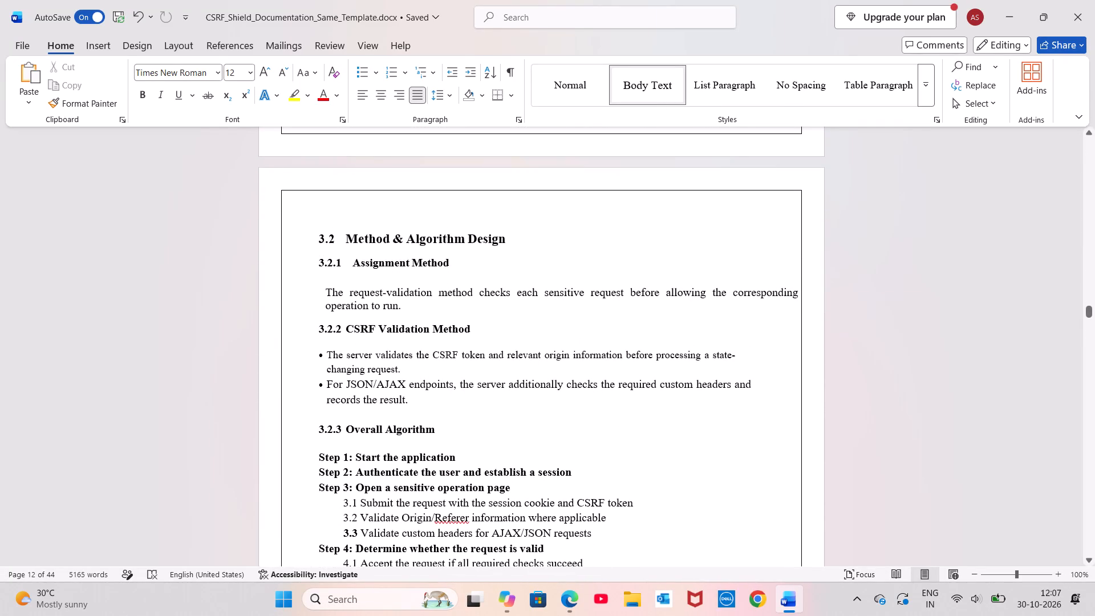
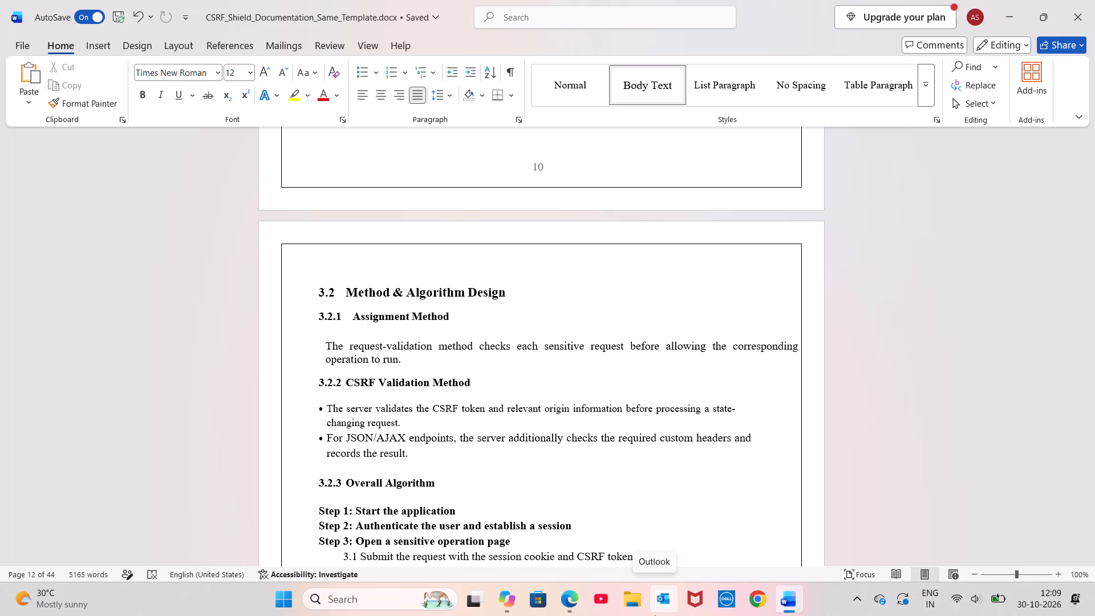
Look back through the report from section 3.2 Method & Algorithm Design to the title page.
scroll(655, 615, up, 3)
scroll(629, 367, up, 18)
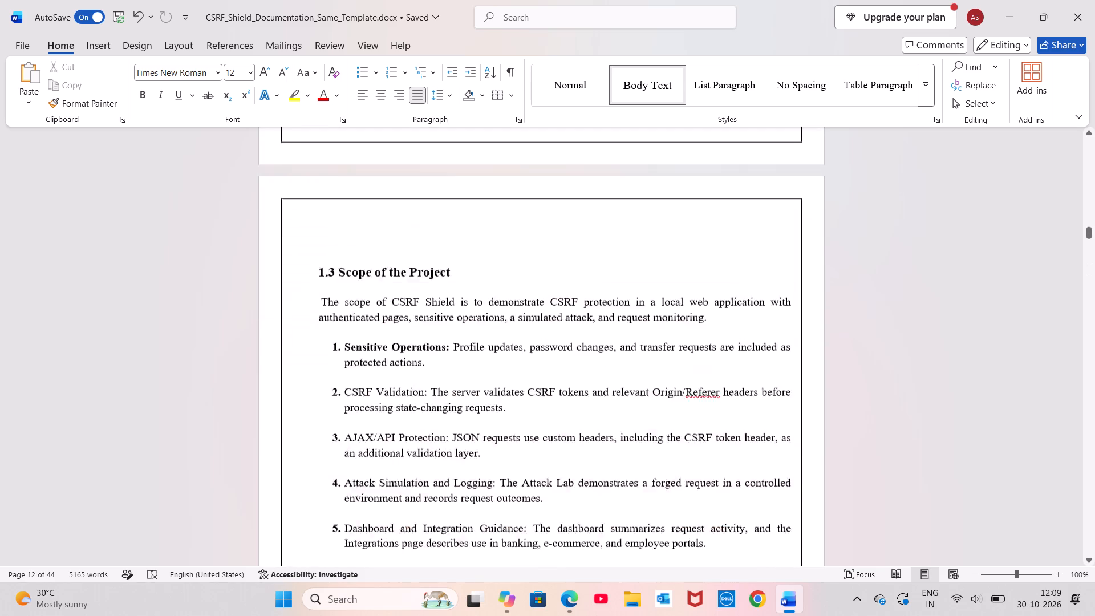
scroll(629, 367, up, 13)
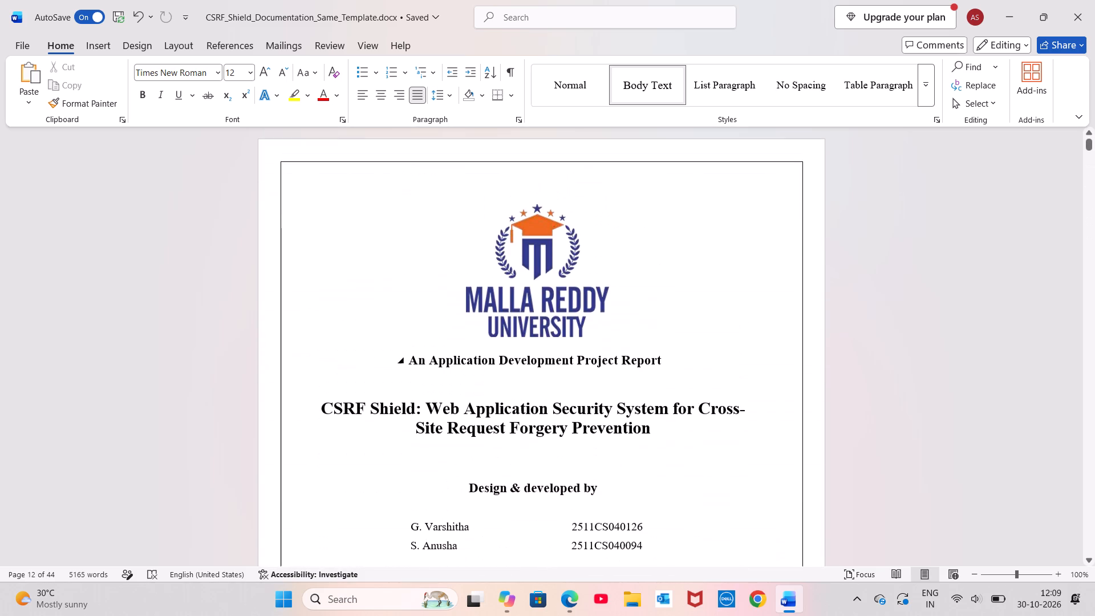
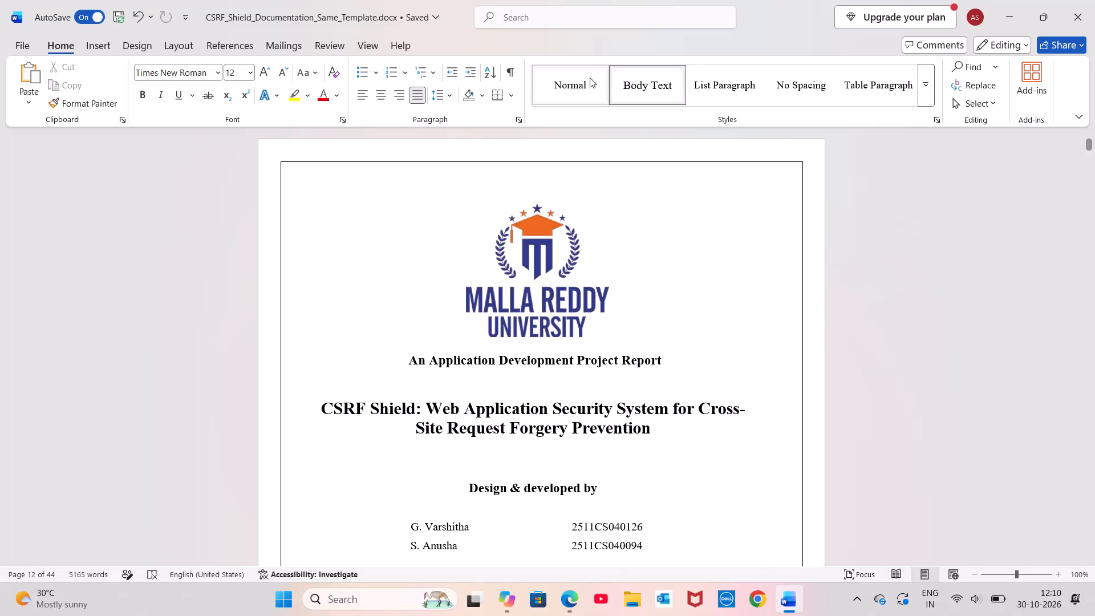
Apply the Normal style to the blank paragraph below the numbered list in section 1.3 Scope of the Project.
click(591, 93)
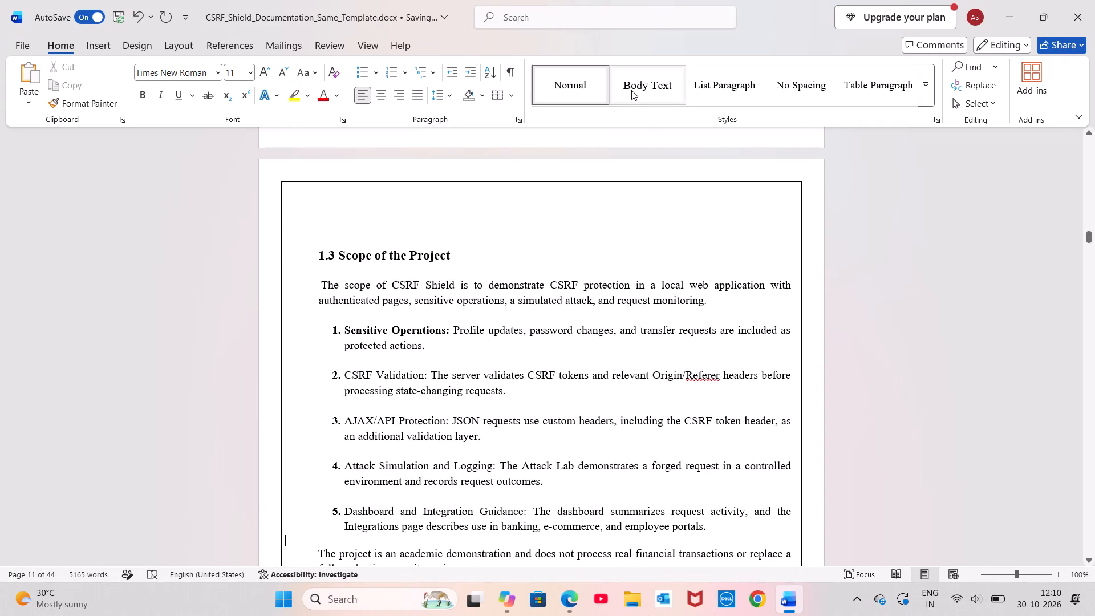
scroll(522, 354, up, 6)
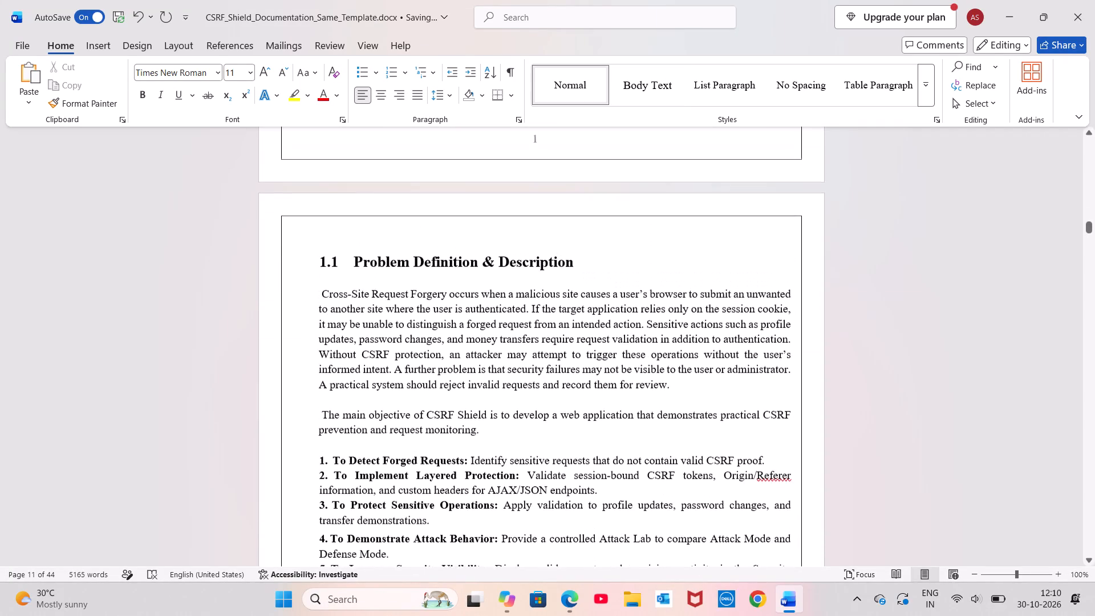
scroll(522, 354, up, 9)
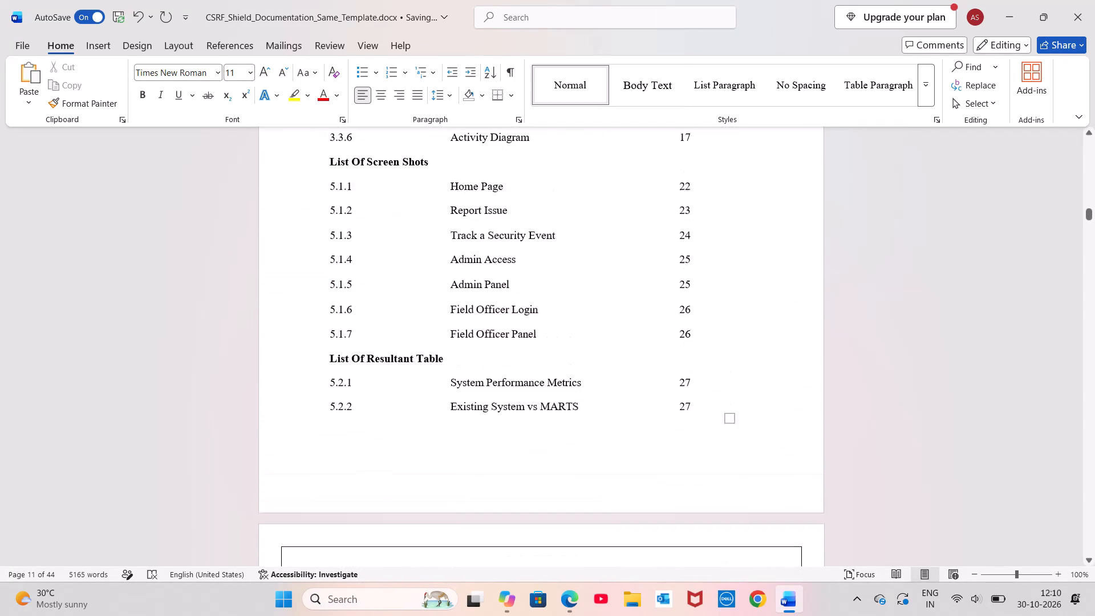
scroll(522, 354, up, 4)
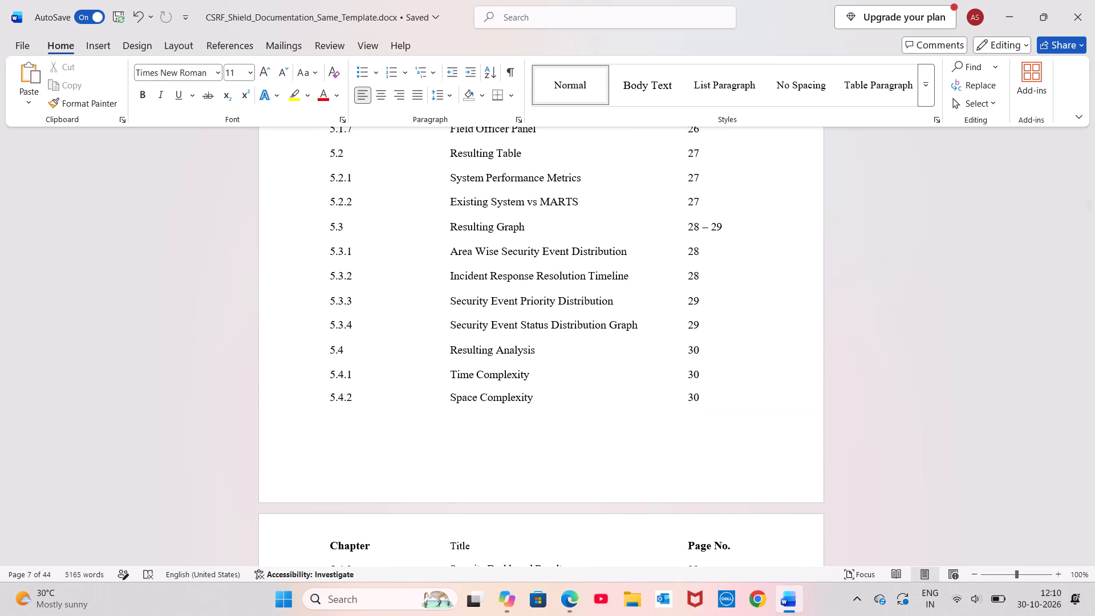
Lock the computer.
key(super+l)
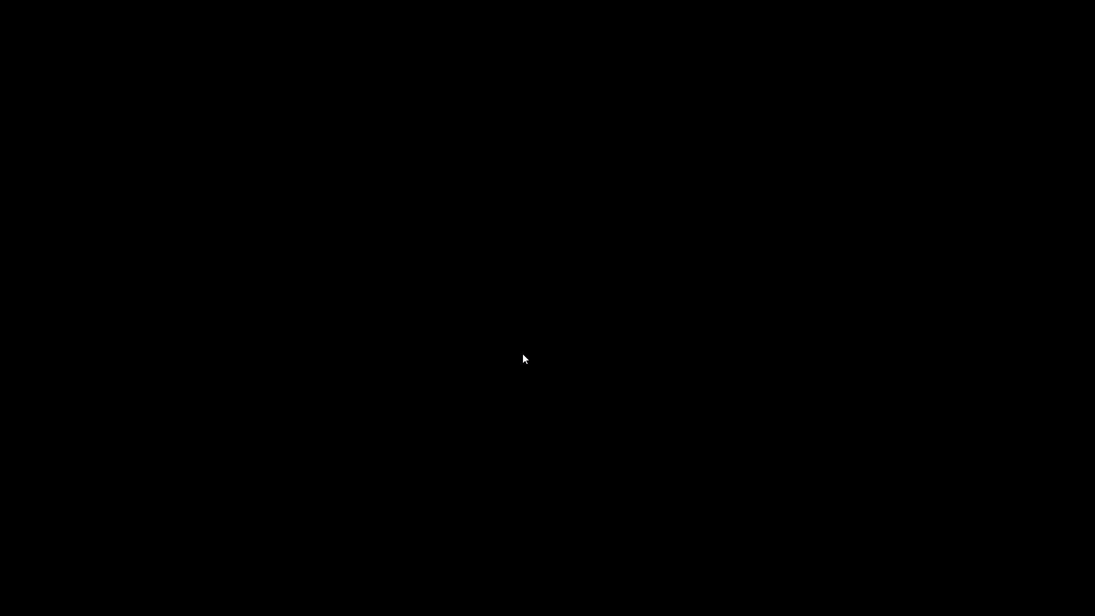